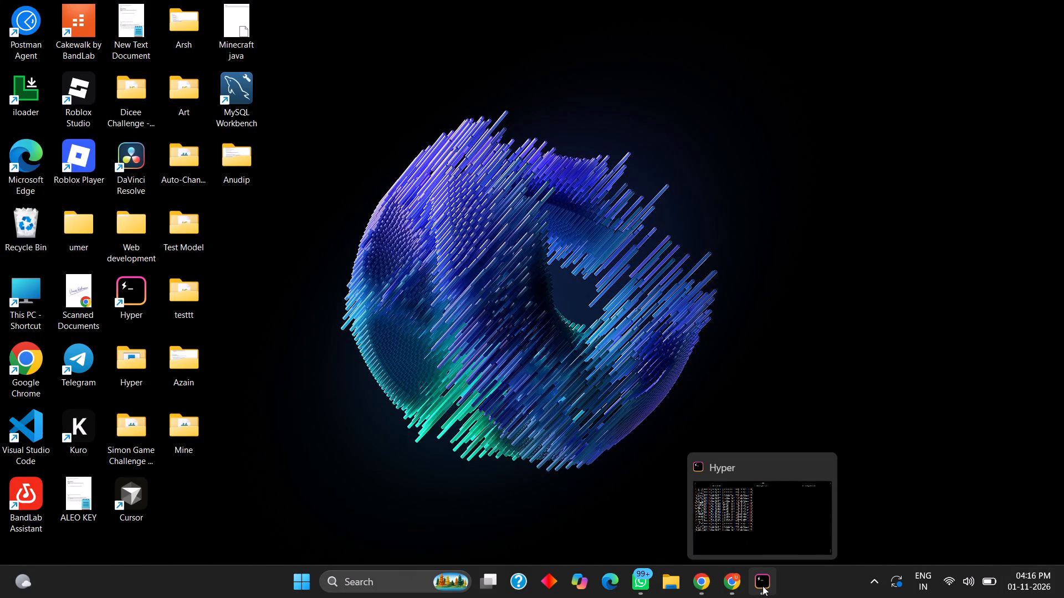
Switch to Google Chrome and bring up the FOLLOW 7 spreadsheet.
click(709, 584)
click(34, 0)
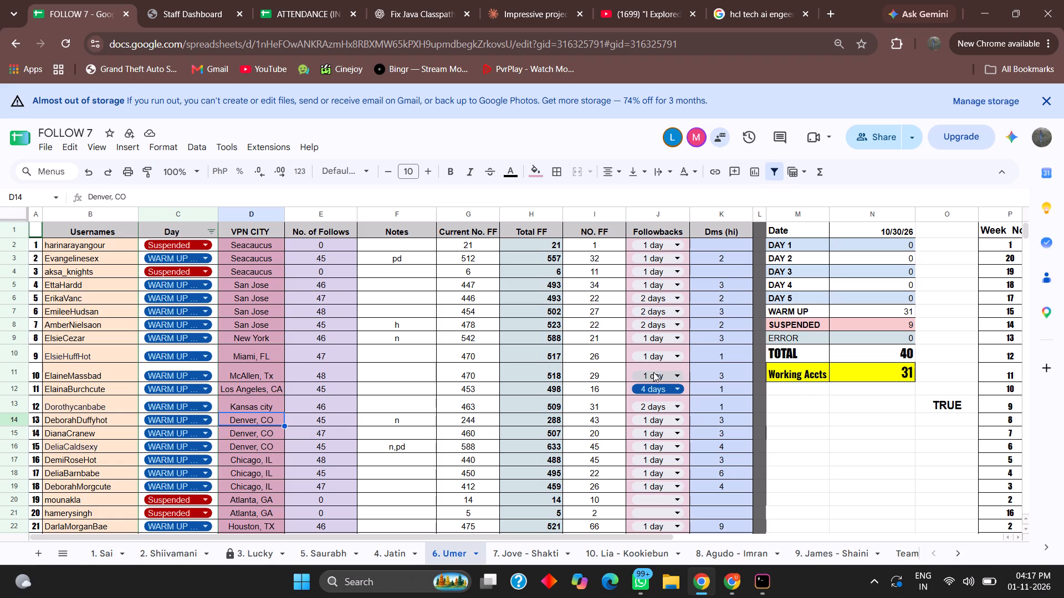
Set the Current No. FF value in sheet row 3, the second account, to 555.
click(237, 251)
click(246, 258)
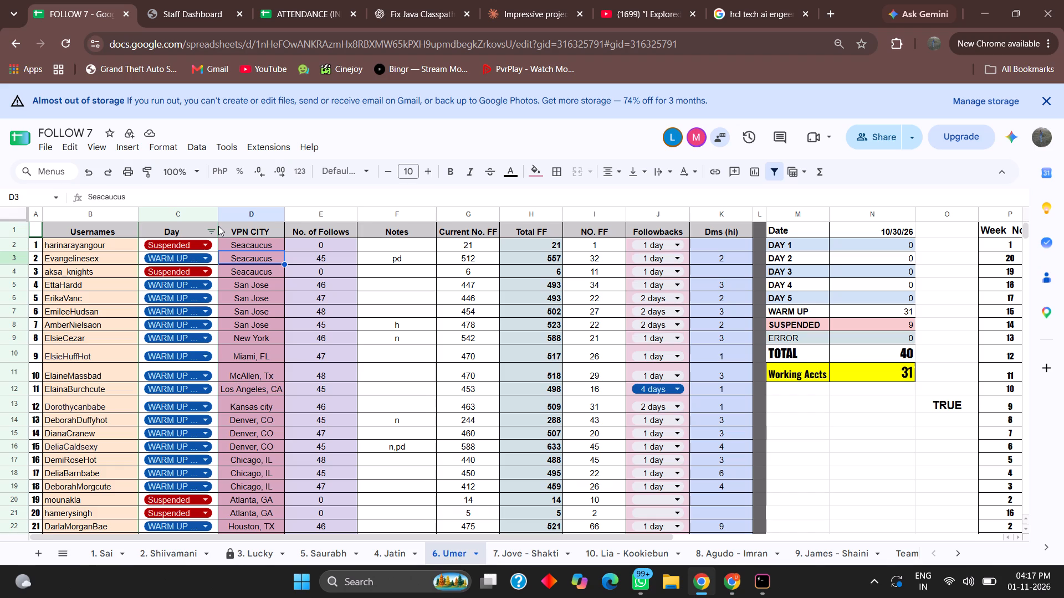
key(Right)
key(Right)
key(Right)
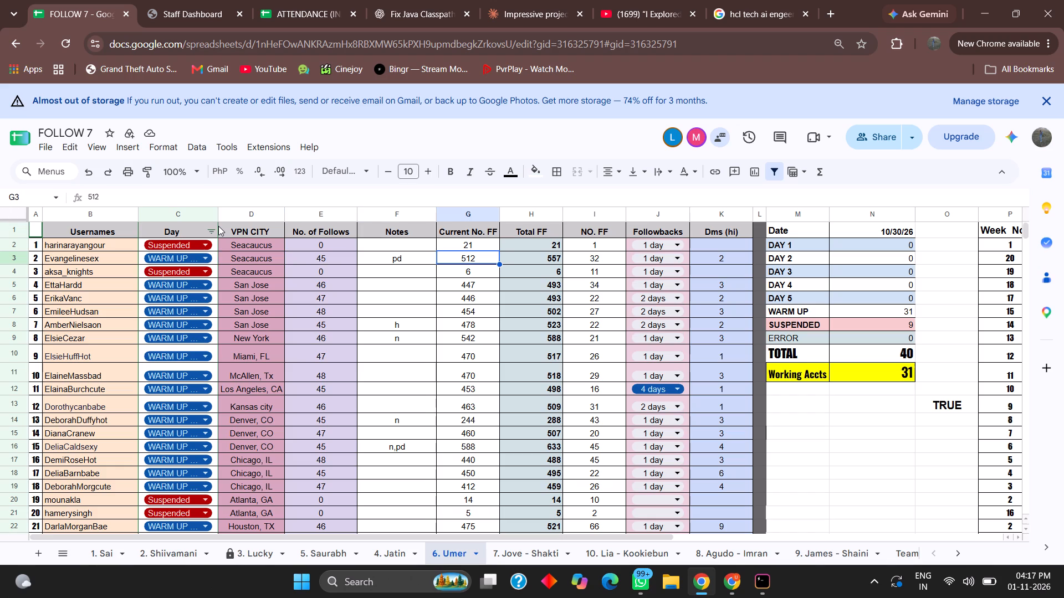
text(555)
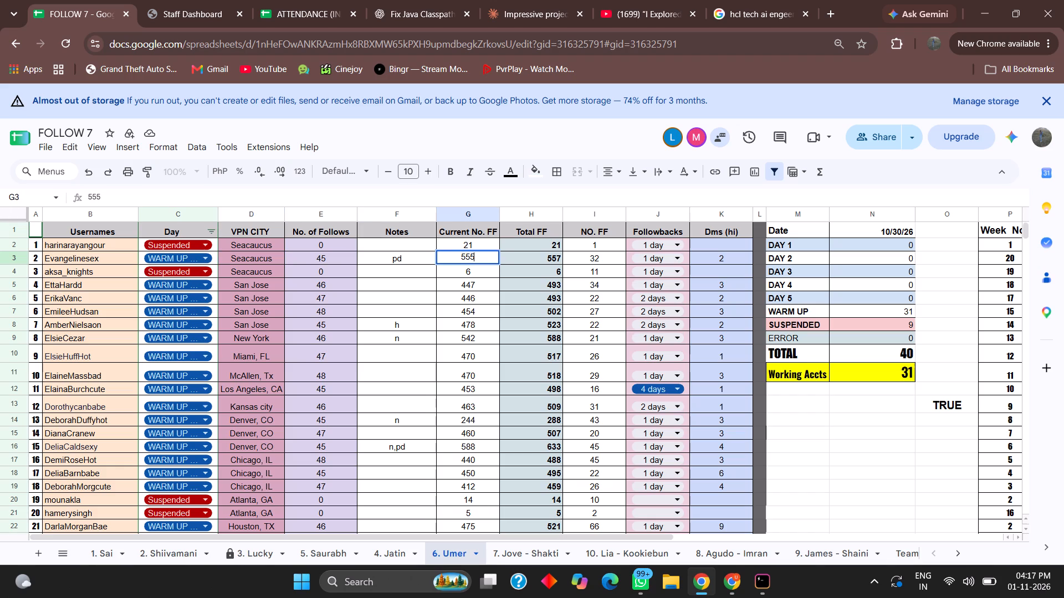
key(Right)
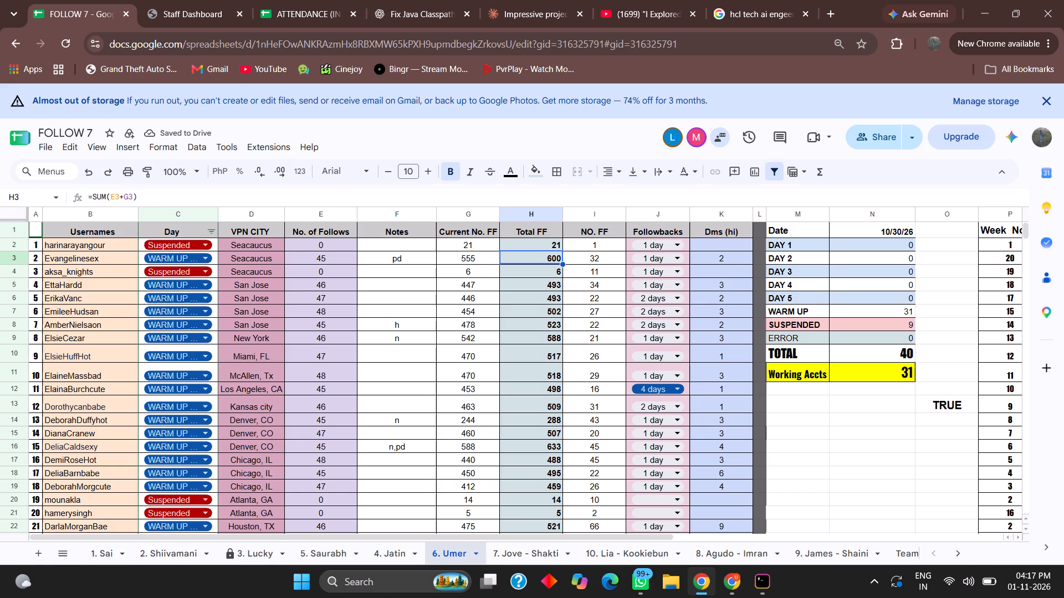
In the same account row, set NO. FF to 34 and Dms (hi) to 2.
key(Right)
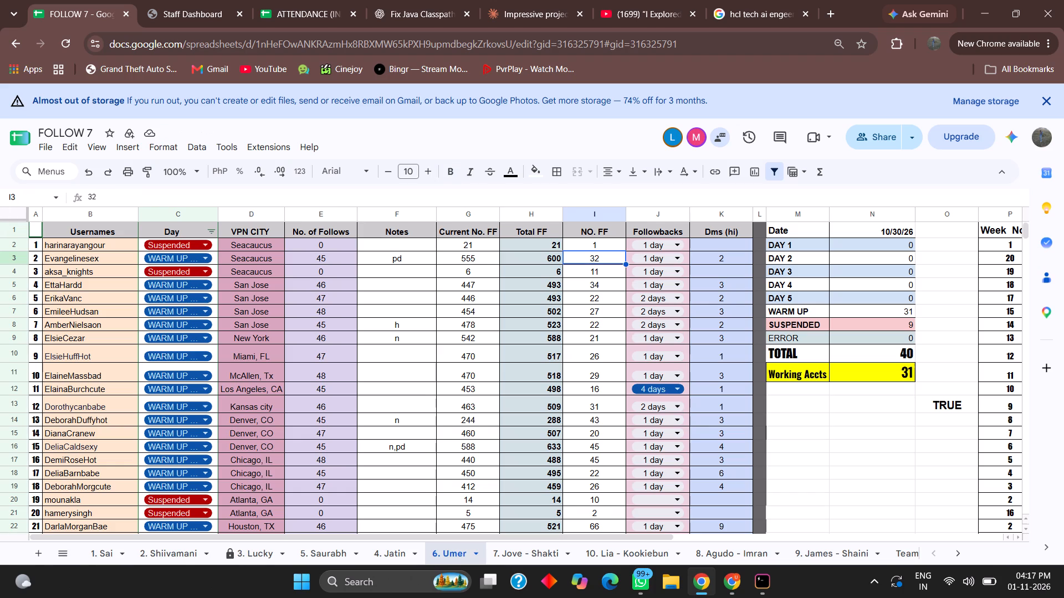
key(3)
key(4)
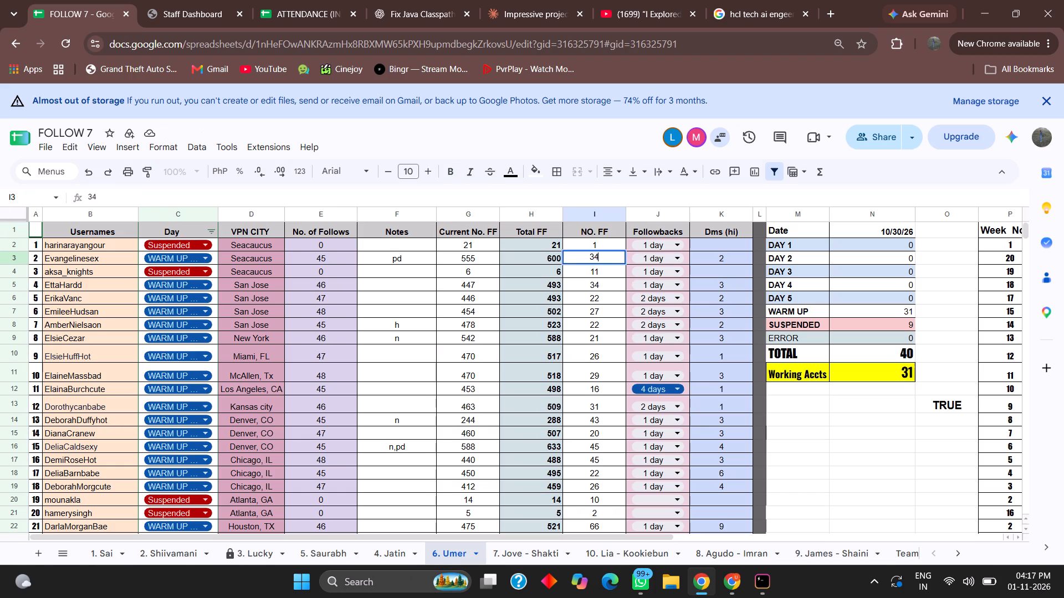
key(Right)
key(Right)
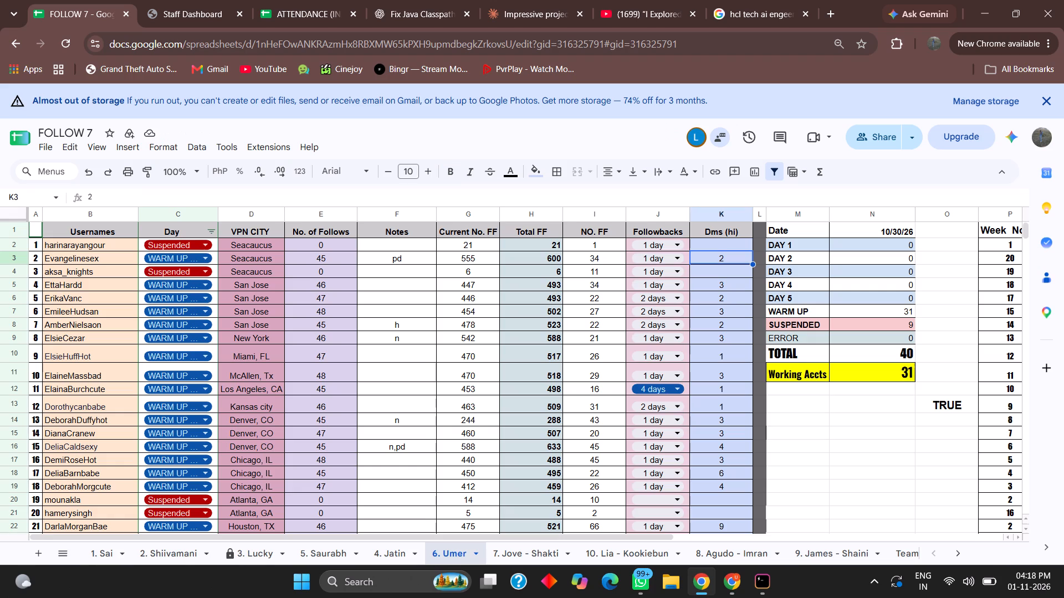
key(2)
key(Left)
key(Left)
key(Left)
key(Left)
key(Left)
key(Left)
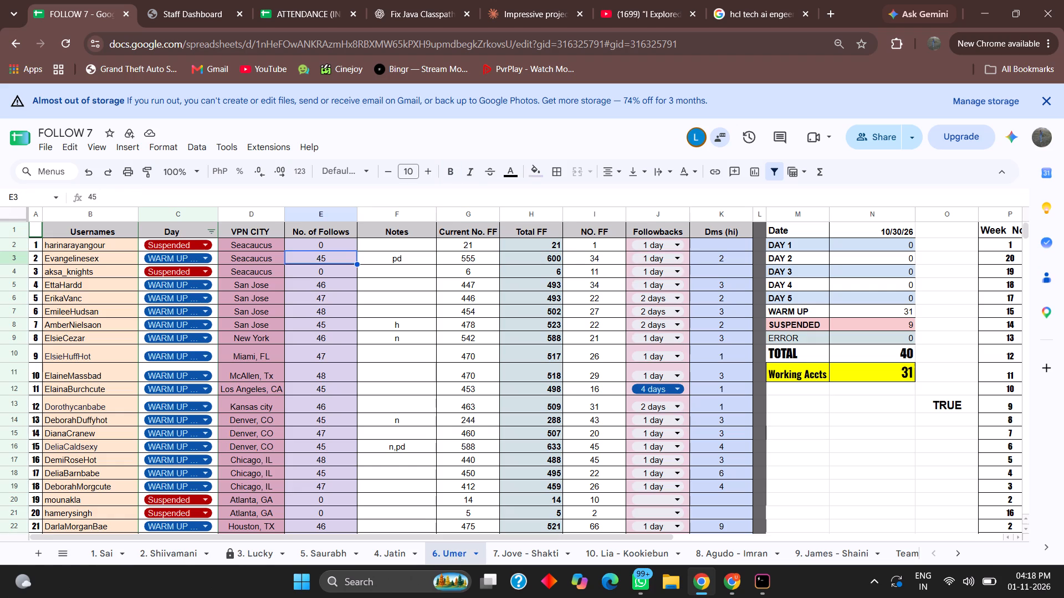
key(Left)
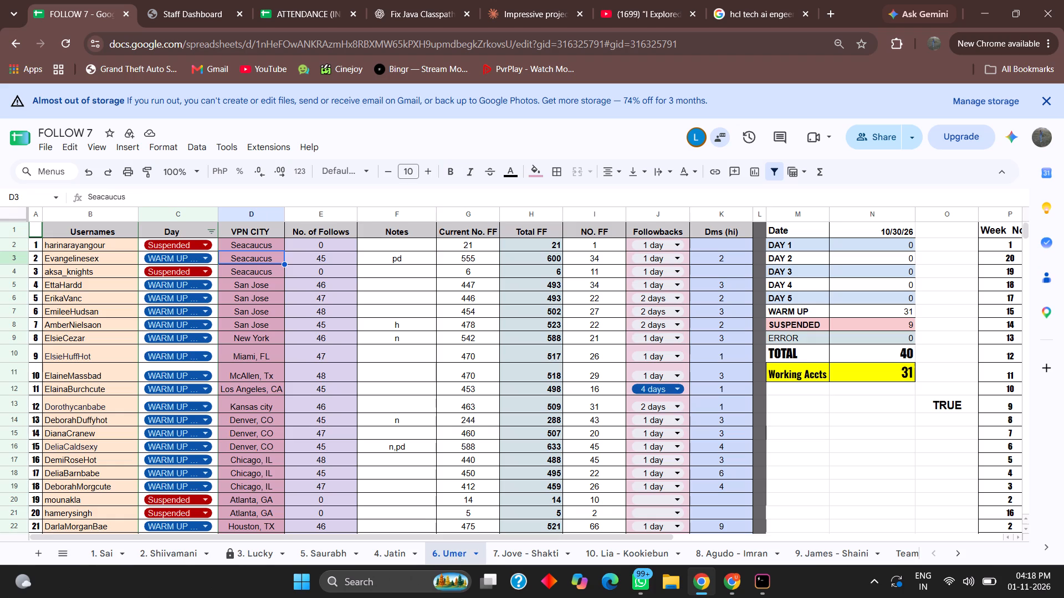
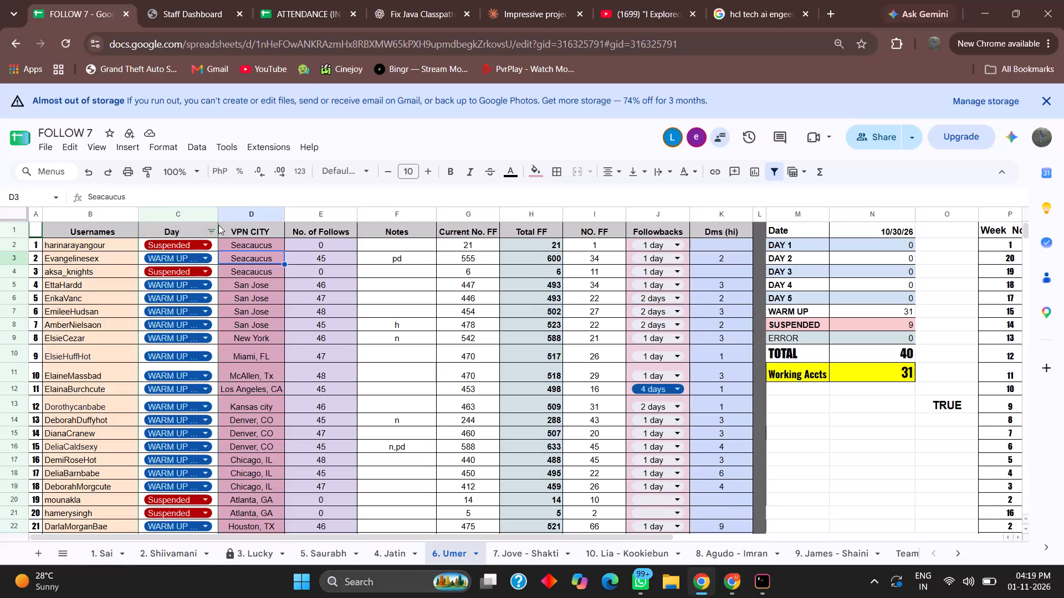
Move on to the fourth account's row, selecting its VPN CITY cell in sheet row 5.
key(Down)
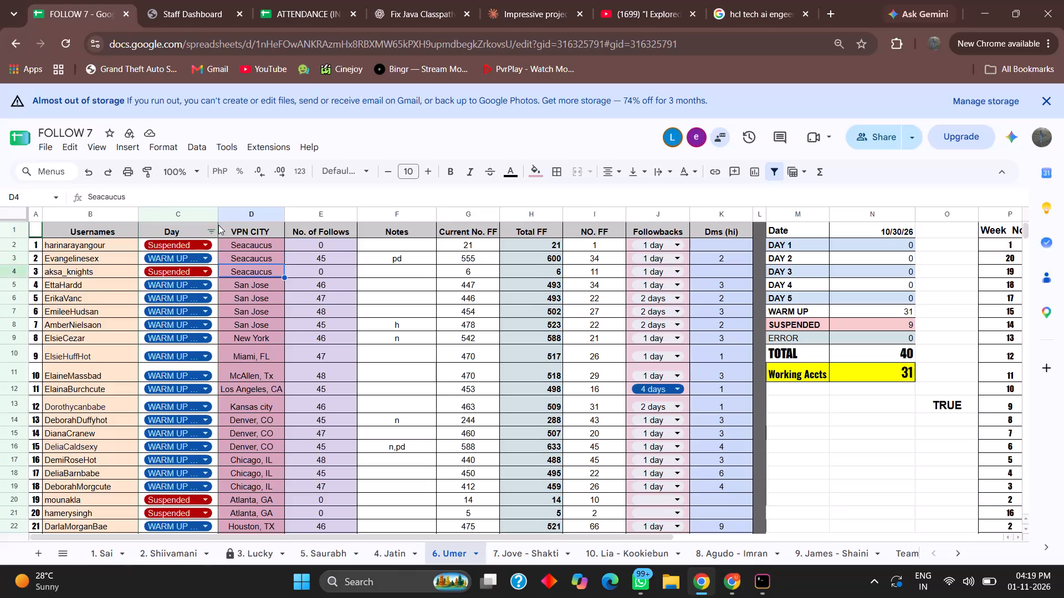
key(Down)
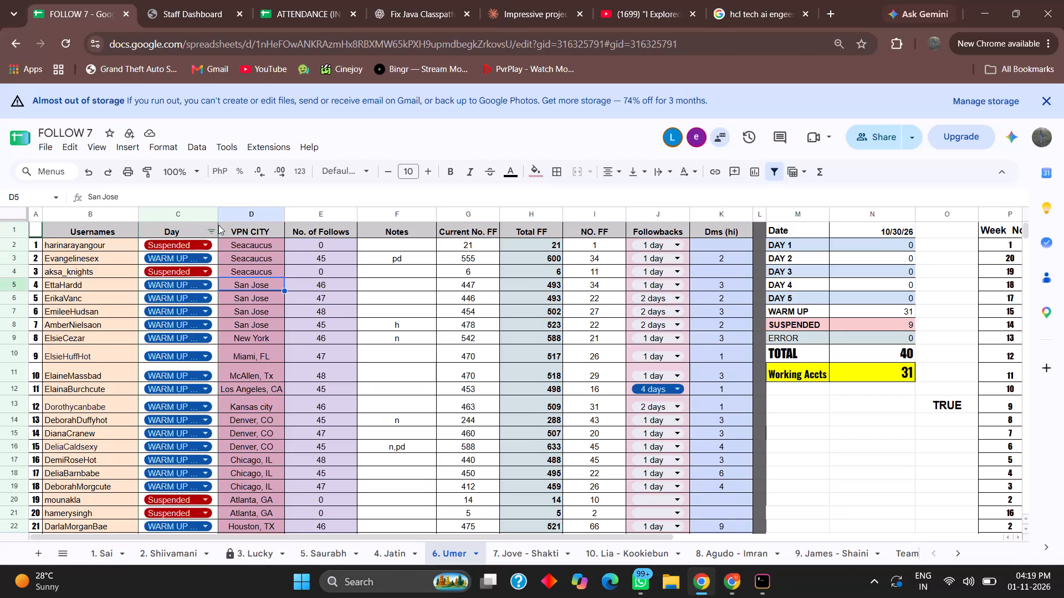
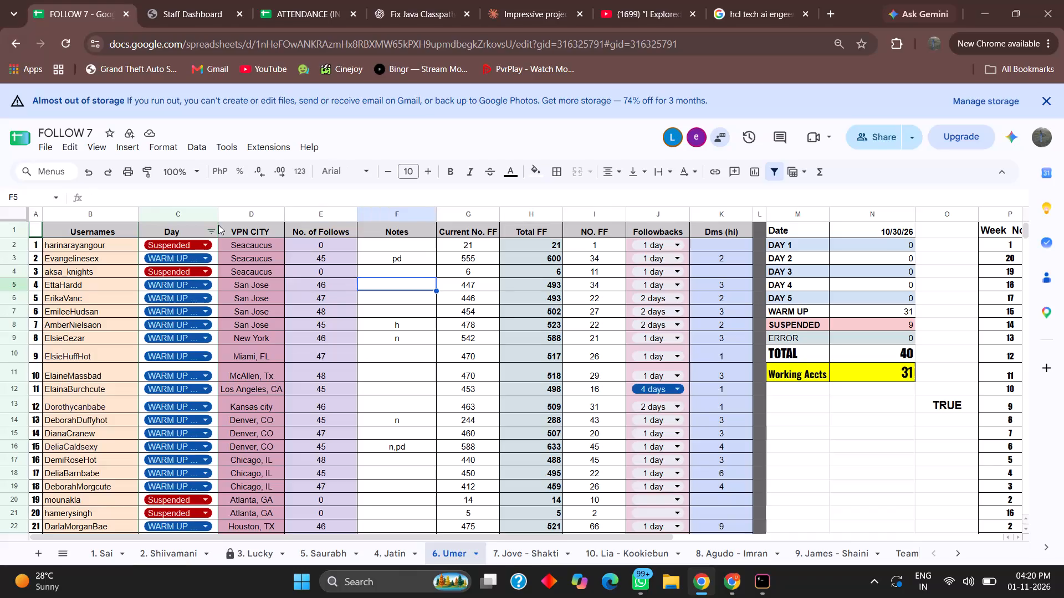
In sheet row 5, set Current No. FF to 491, NO. FF to 36 and Dms (hi) to 2, returning to the VPN CITY cell.
key(Right)
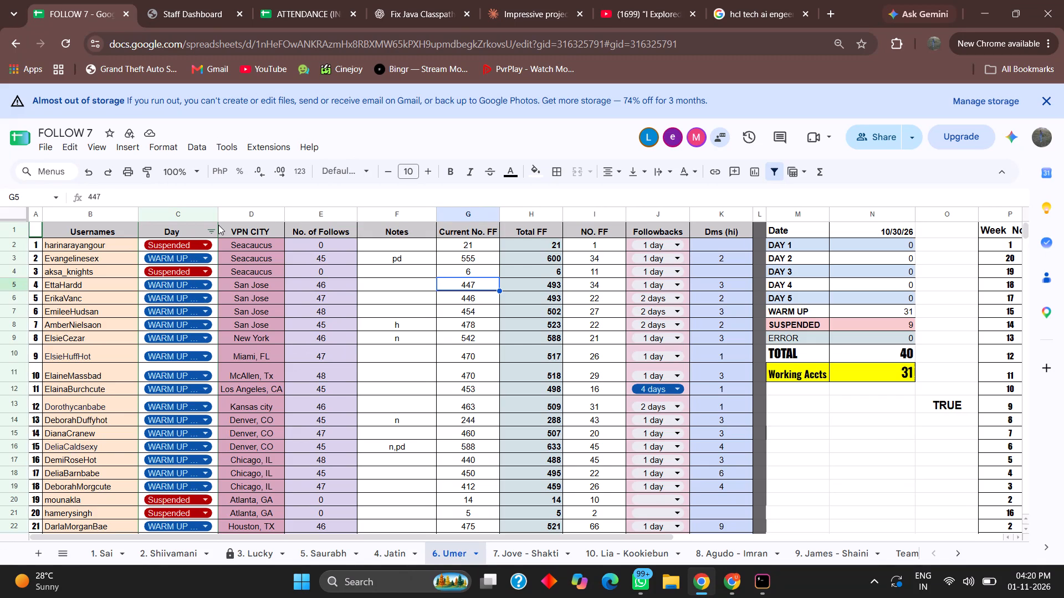
text(491)
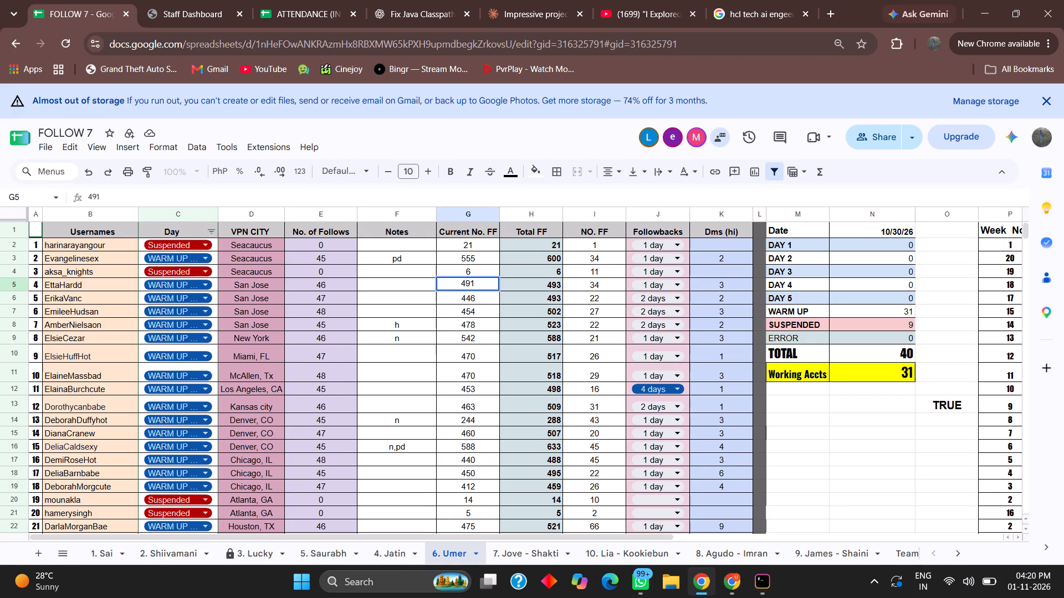
key(Right)
key(Right)
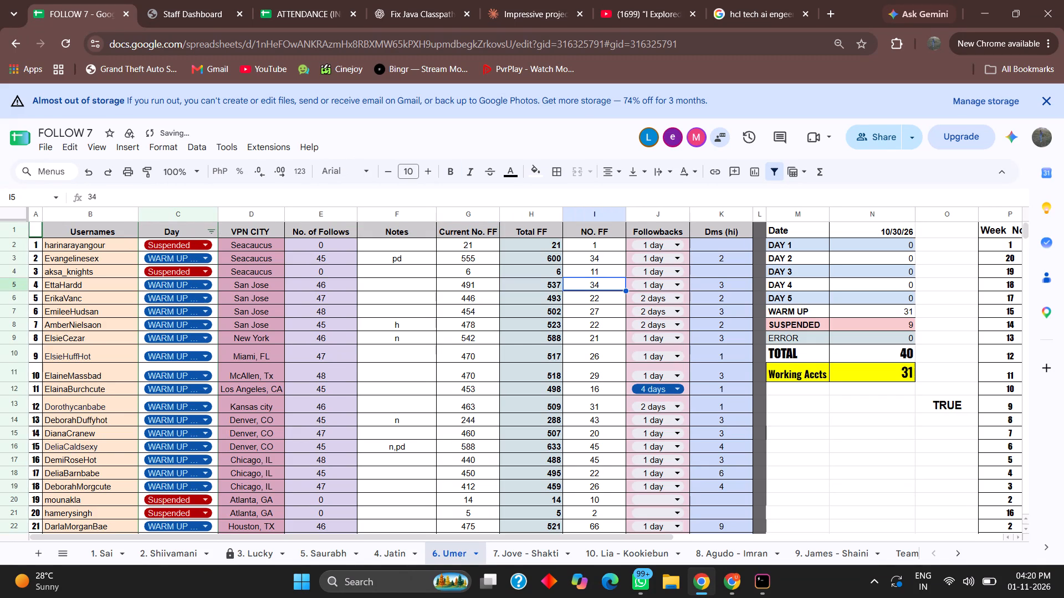
text(36)
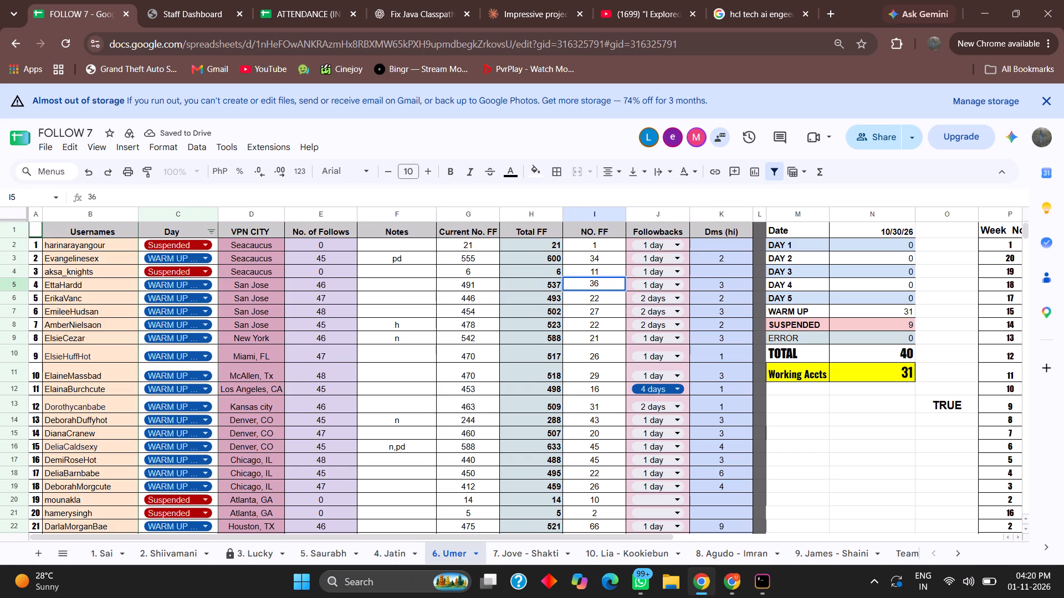
key(Right)
key(Right)
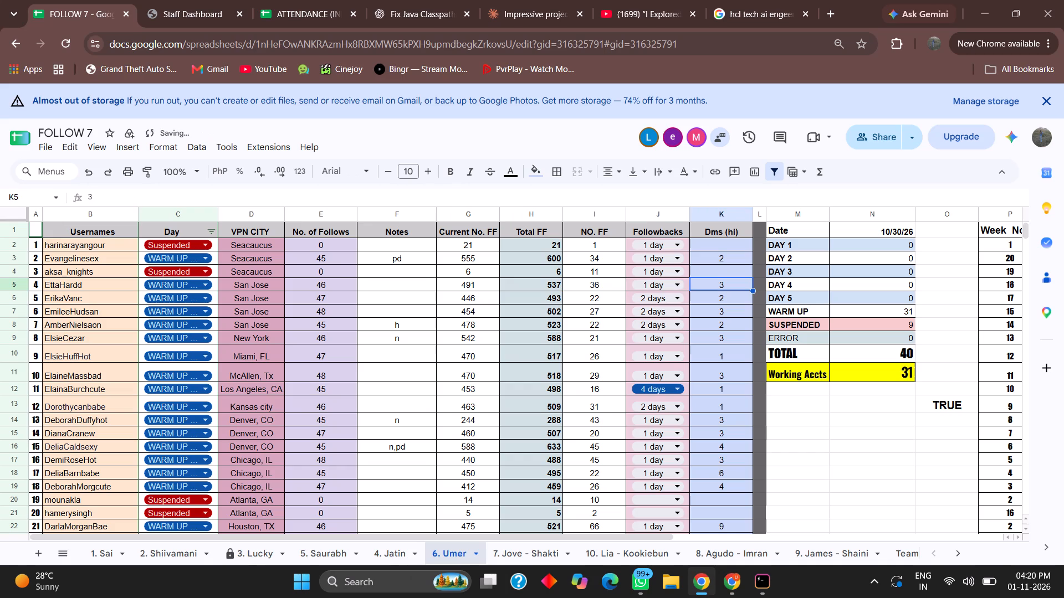
key(2)
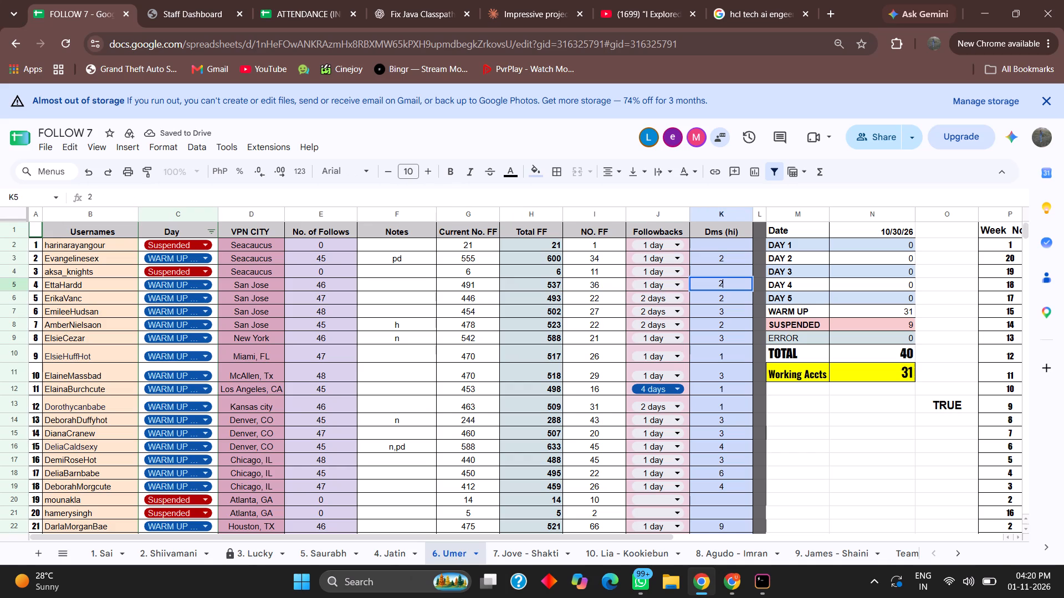
key(Left)
key(Left)
key(Left)
key(Left)
key(Left)
key(Left)
key(Left)
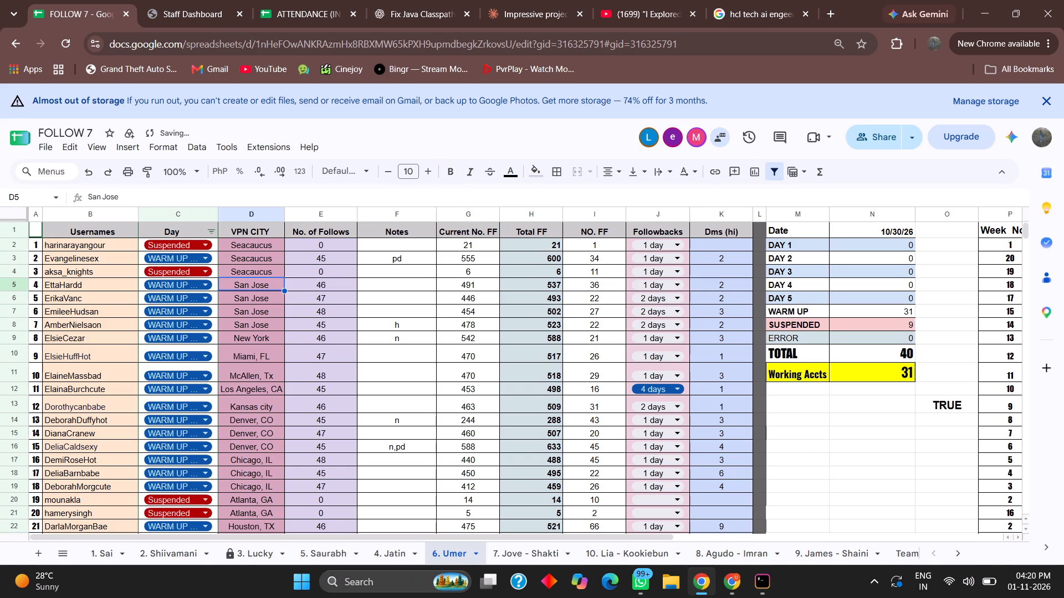
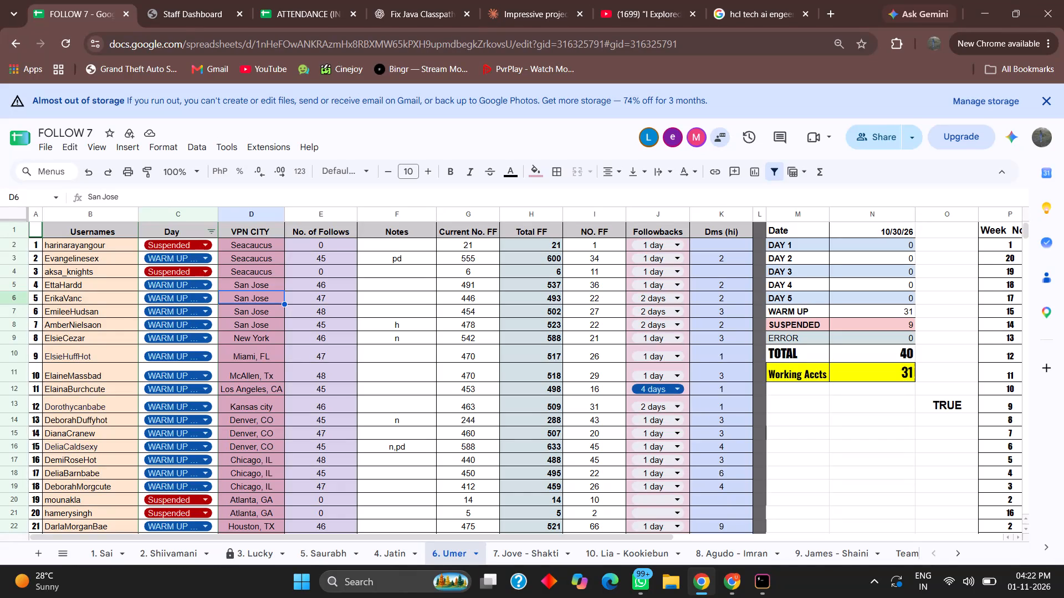
In sheet row 6, set the Current No. FF value to 490.
key(Right)
key(Right)
key(Right)
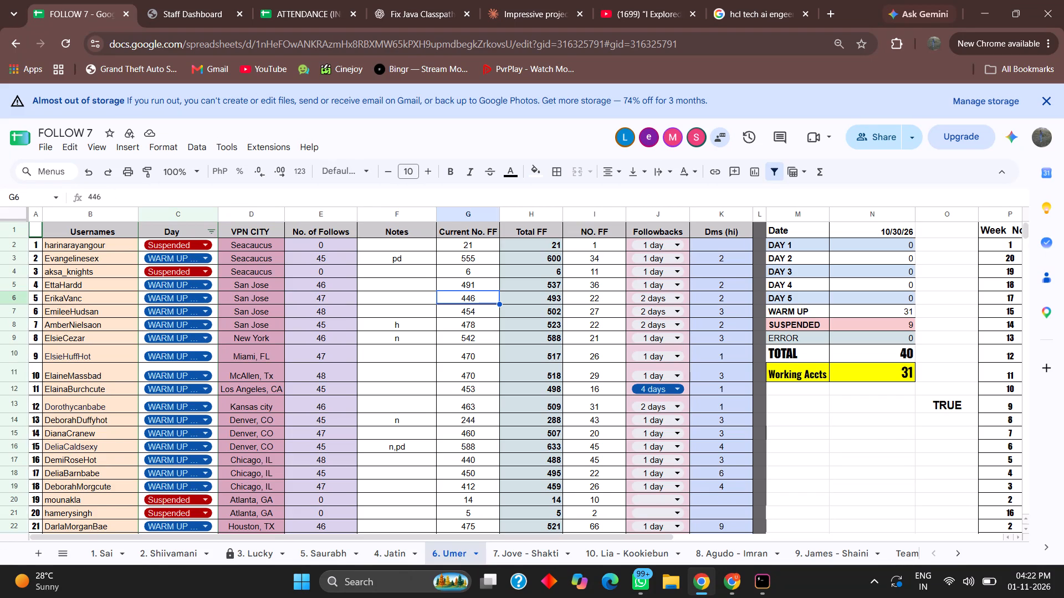
key(4)
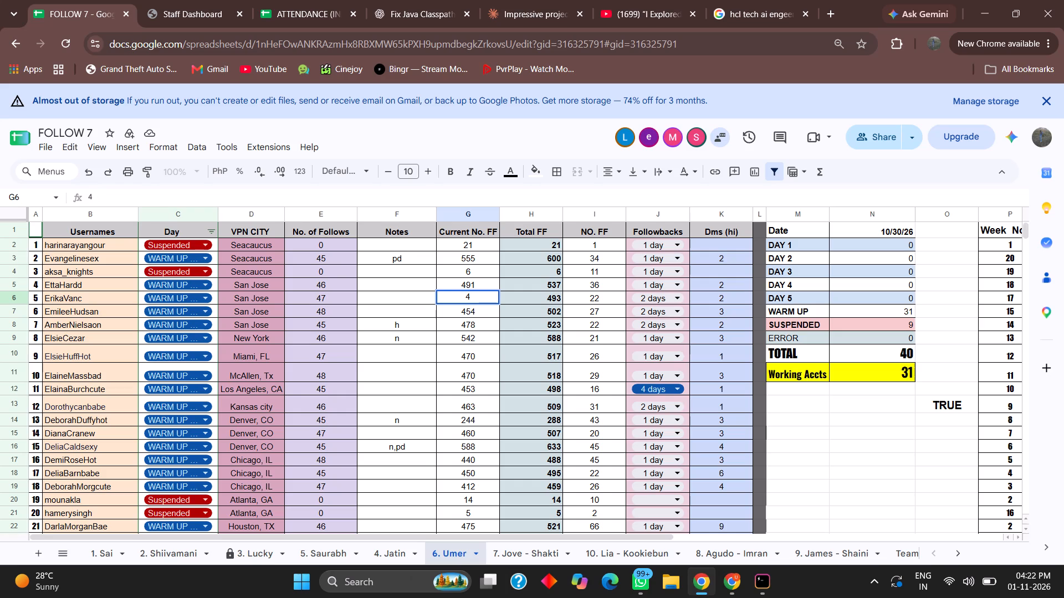
text(90)
key(Right)
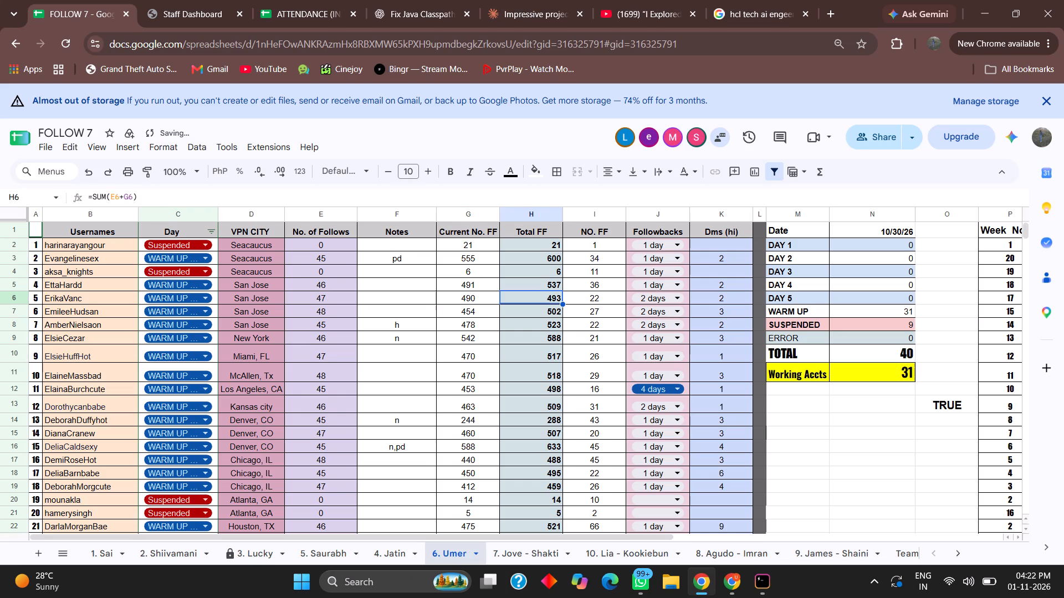
Set Followbacks in sheet row 6 to 3 days and return to that row's VPN CITY cell.
key(Right)
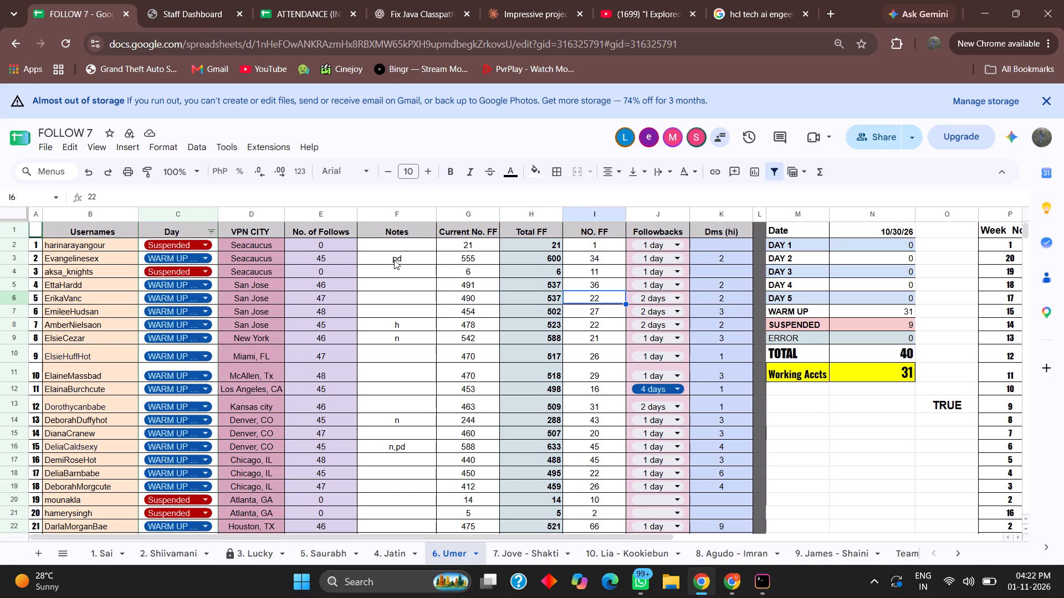
click(659, 296)
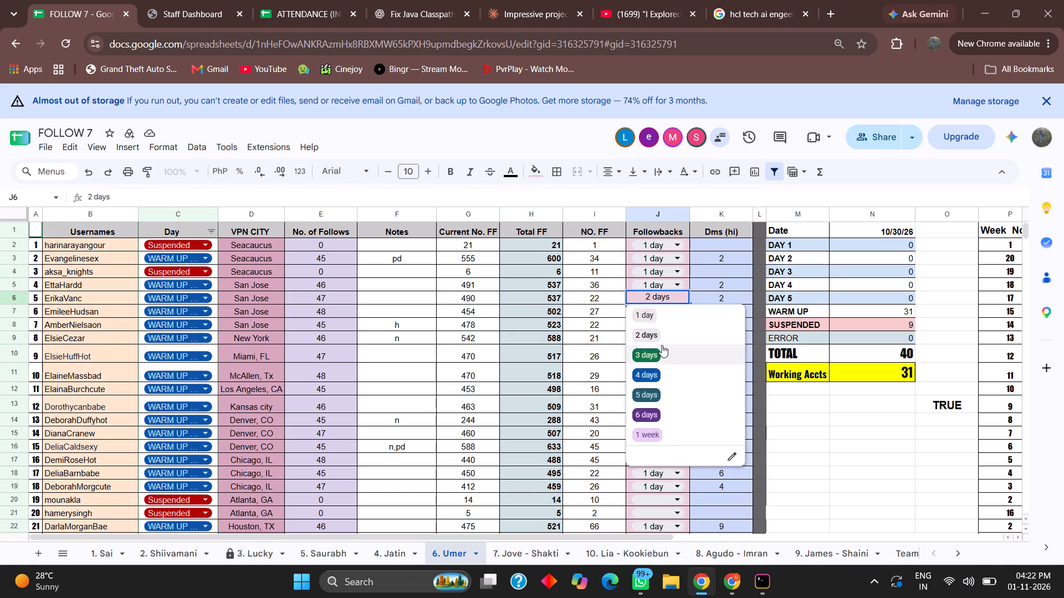
click(661, 351)
click(709, 297)
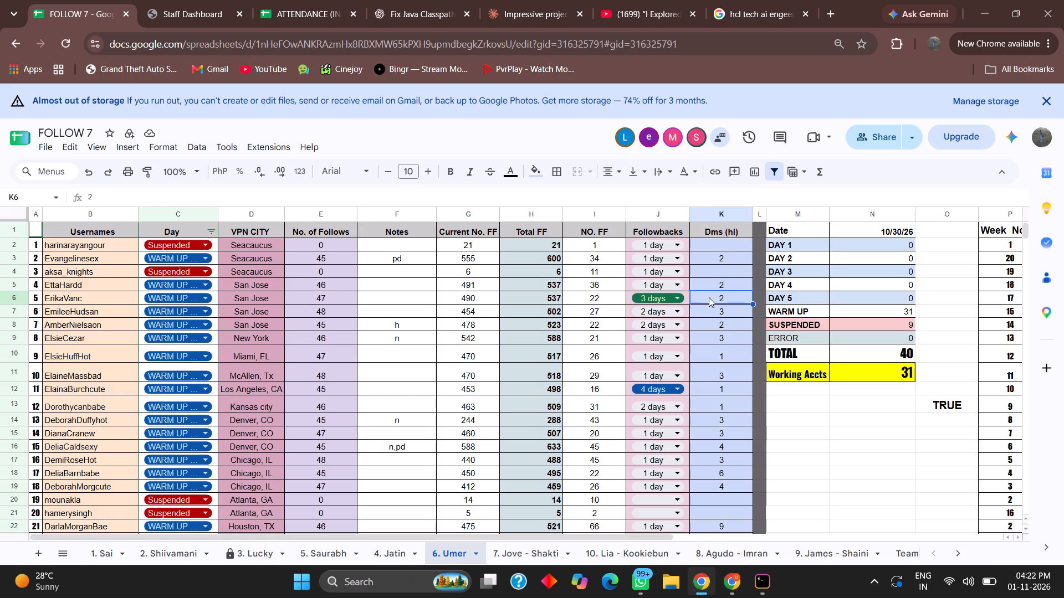
key(Left)
key(Left)
key(Left)
key(Left)
key(Left)
key(Left)
key(Left)
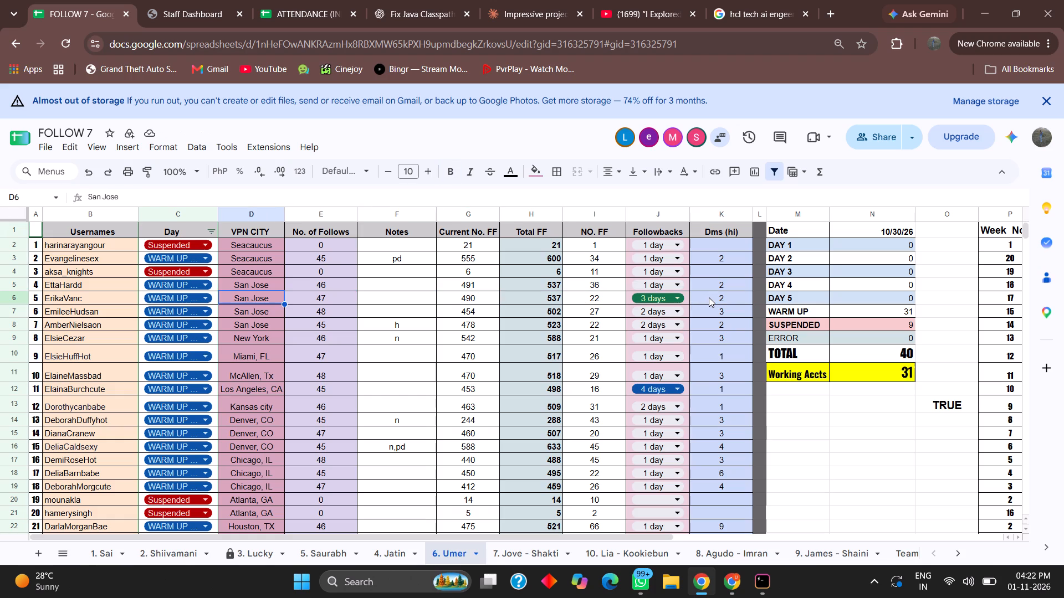
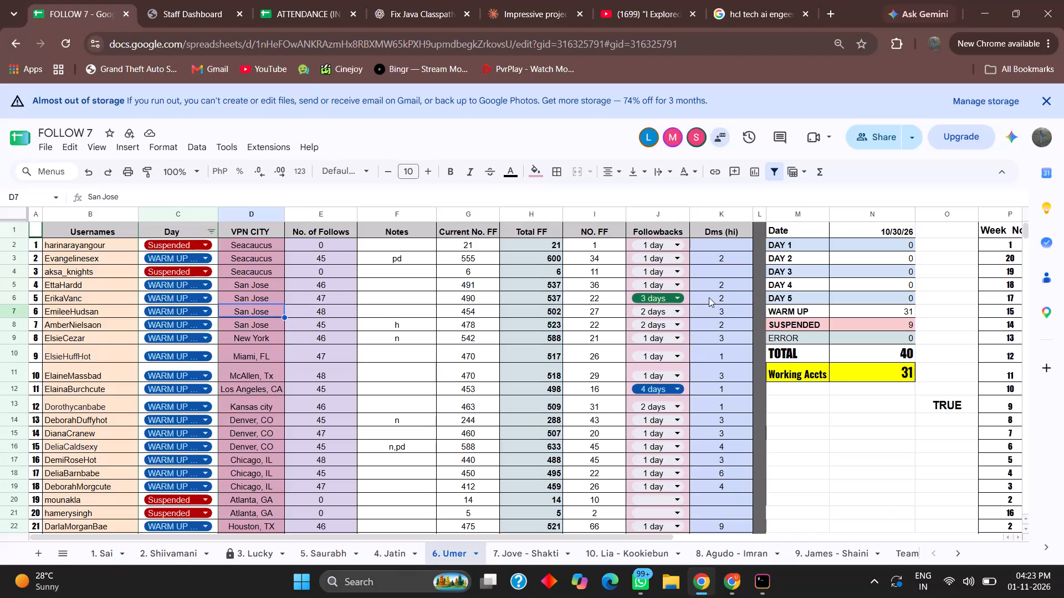
In sheet row 7, set the Current No. FF value to 497.
key(Right)
key(Right)
key(Right)
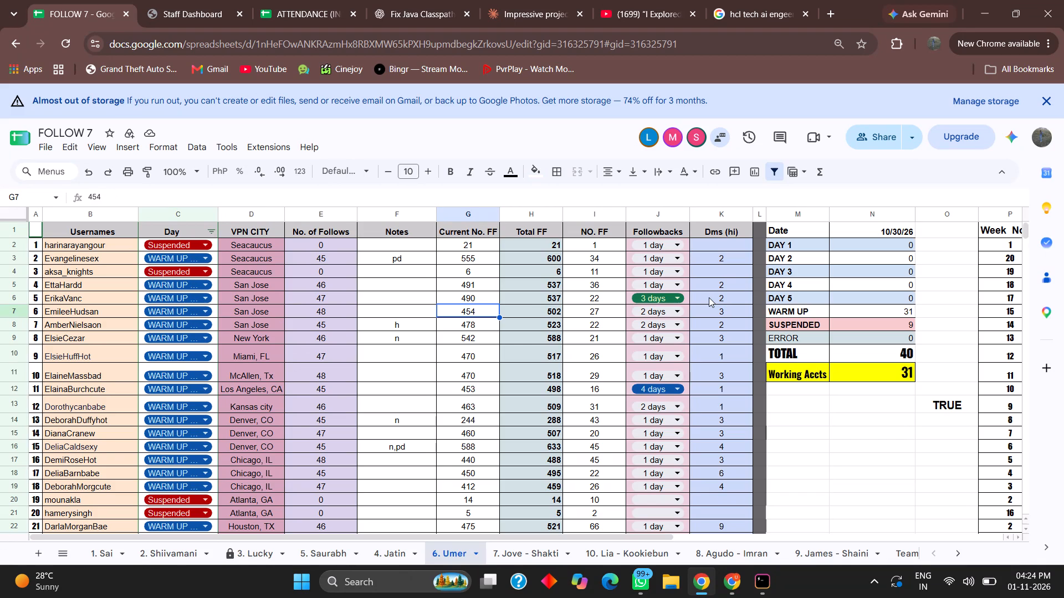
key(4)
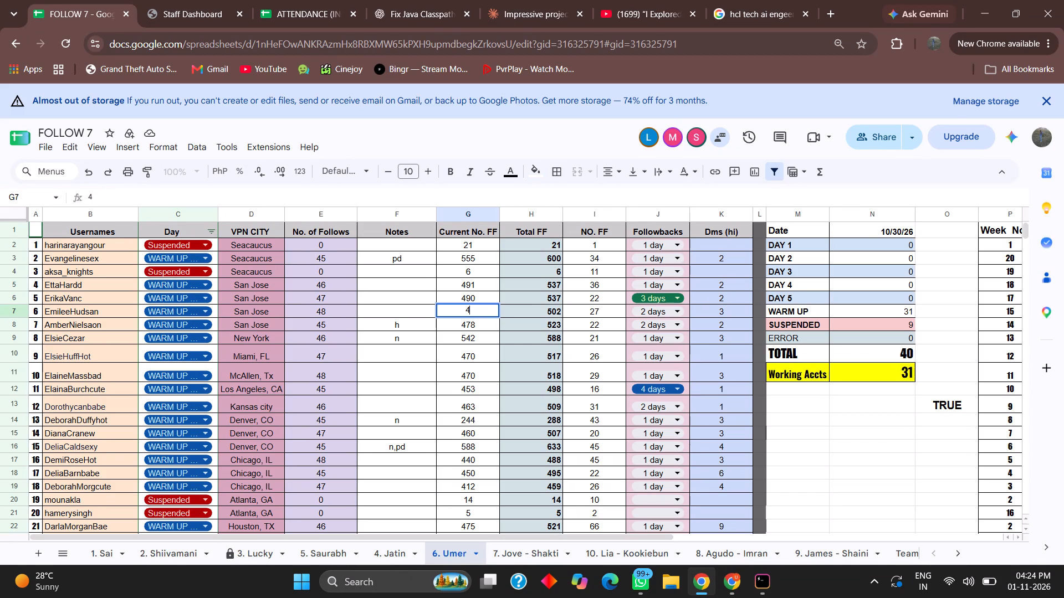
key(9)
key(7)
key(Right)
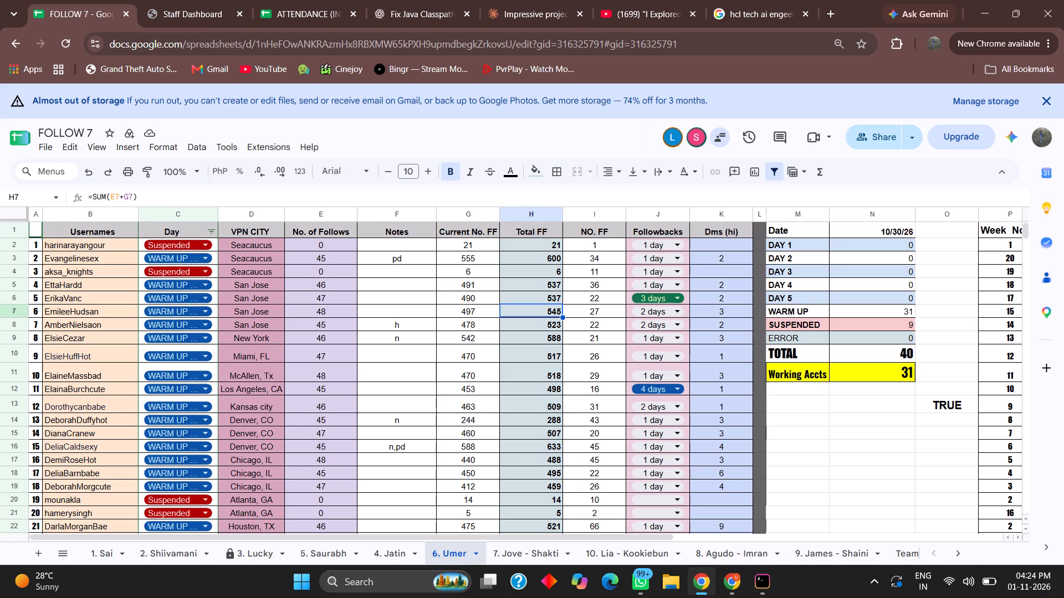
Set Followbacks in sheet row 7 to 3 days.
key(Right)
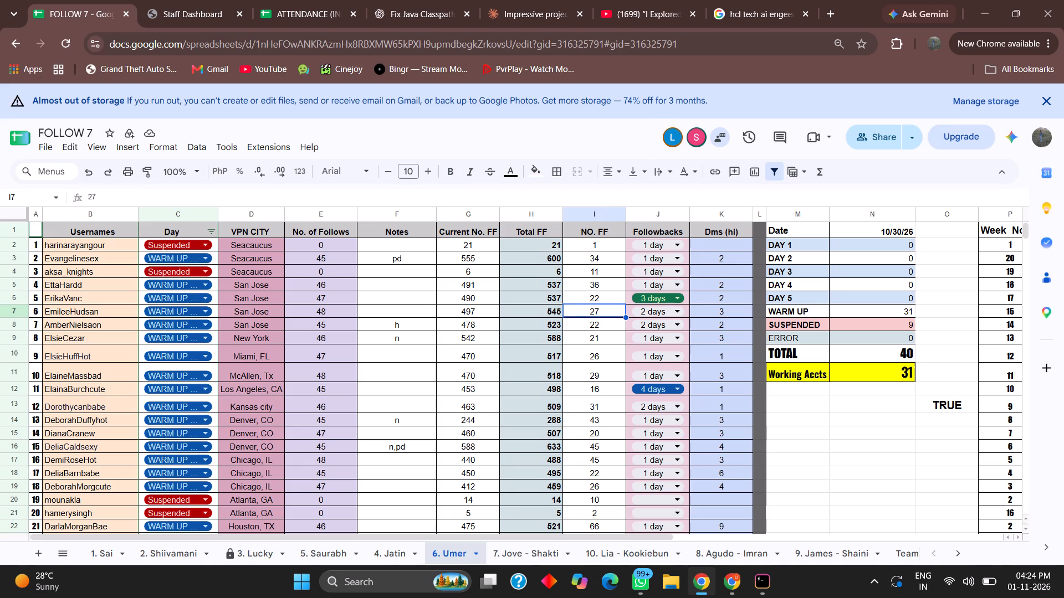
key(Right)
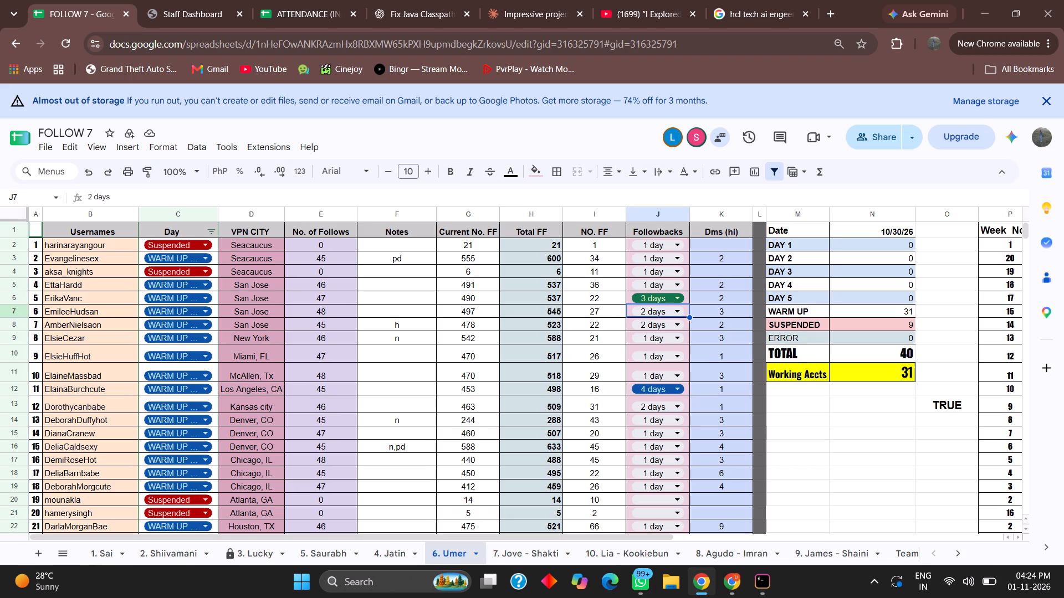
click(644, 310)
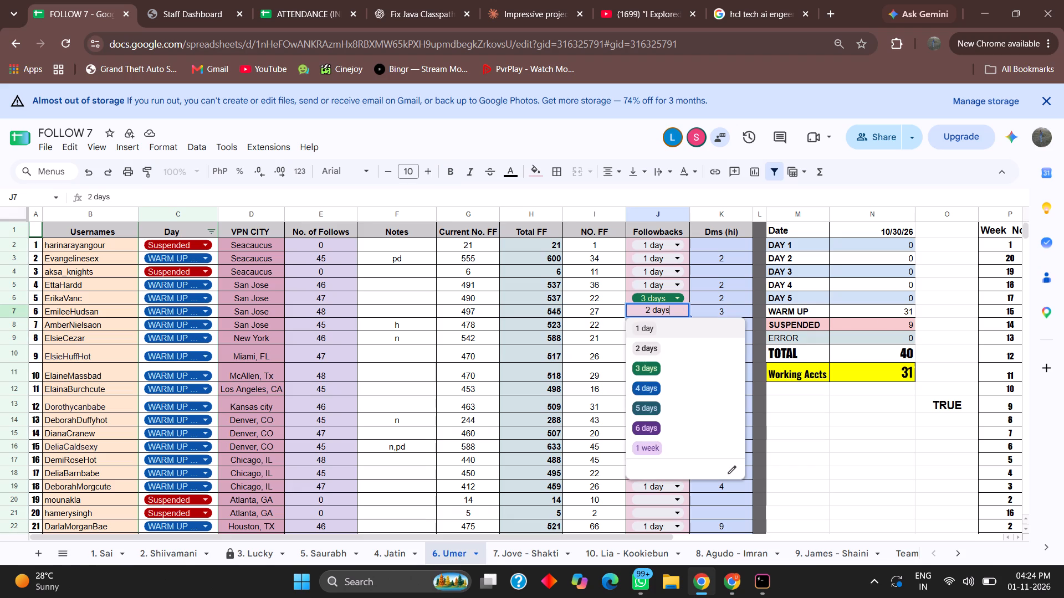
click(659, 372)
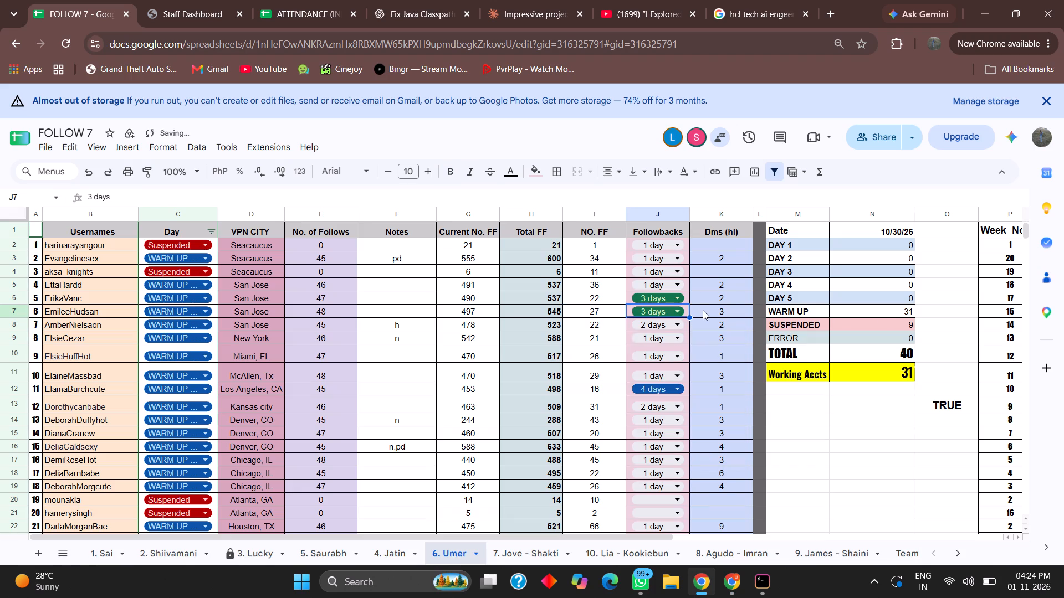
Set Dms (hi) in sheet row 7 to 1 and return to that row's VPN CITY cell.
click(704, 312)
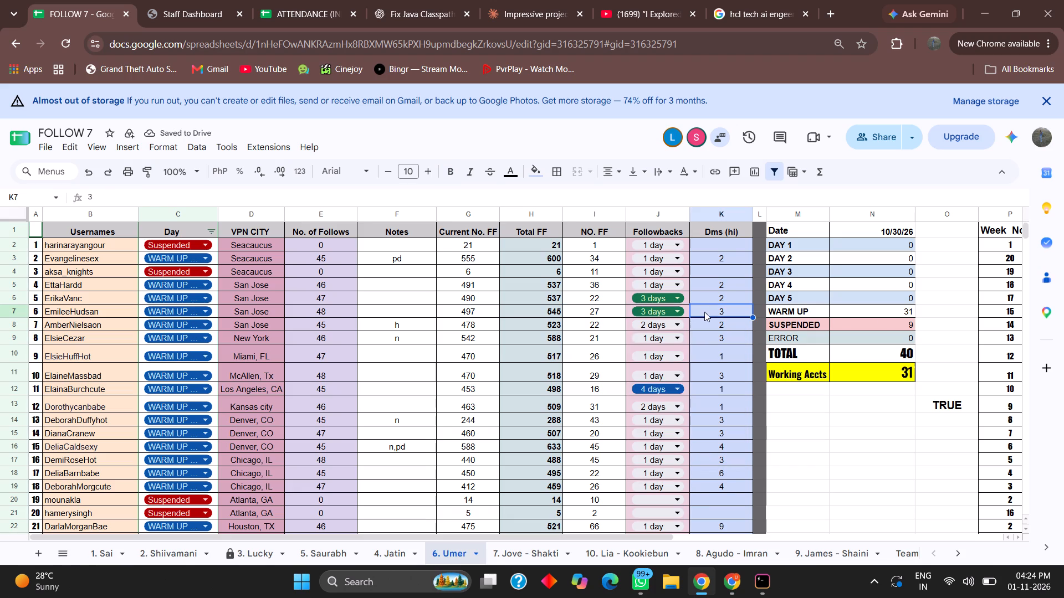
key(1)
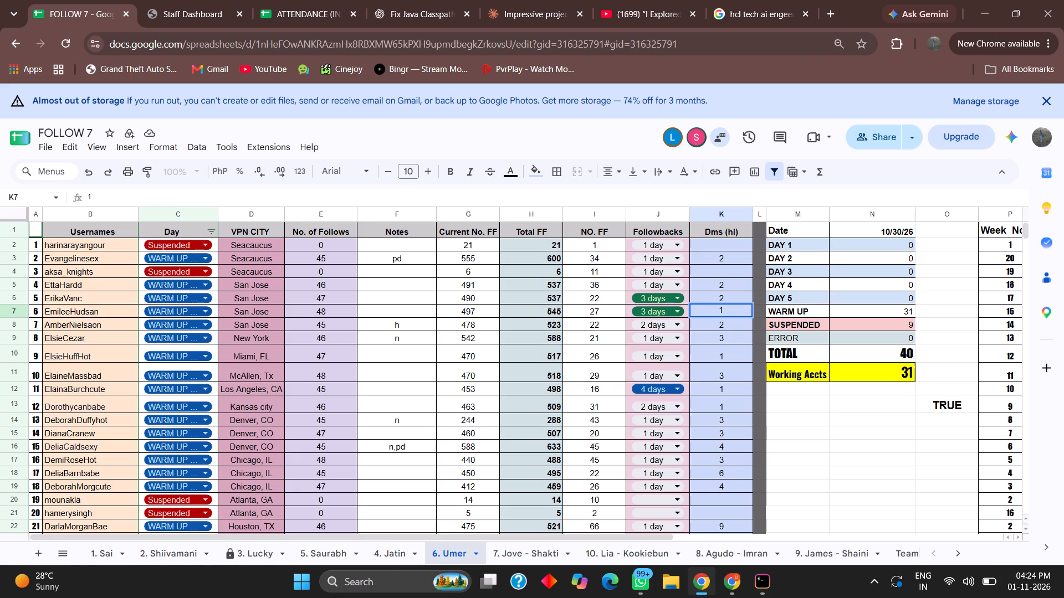
key(Left)
key(Left)
key(Left)
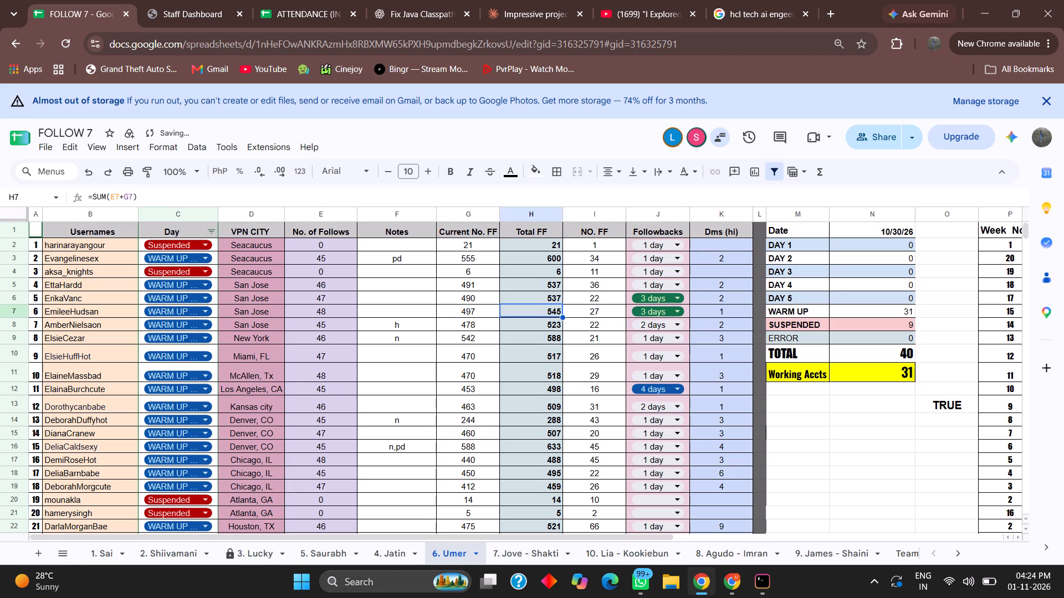
key(Left)
key(Left)
key(Left)
key(Left)
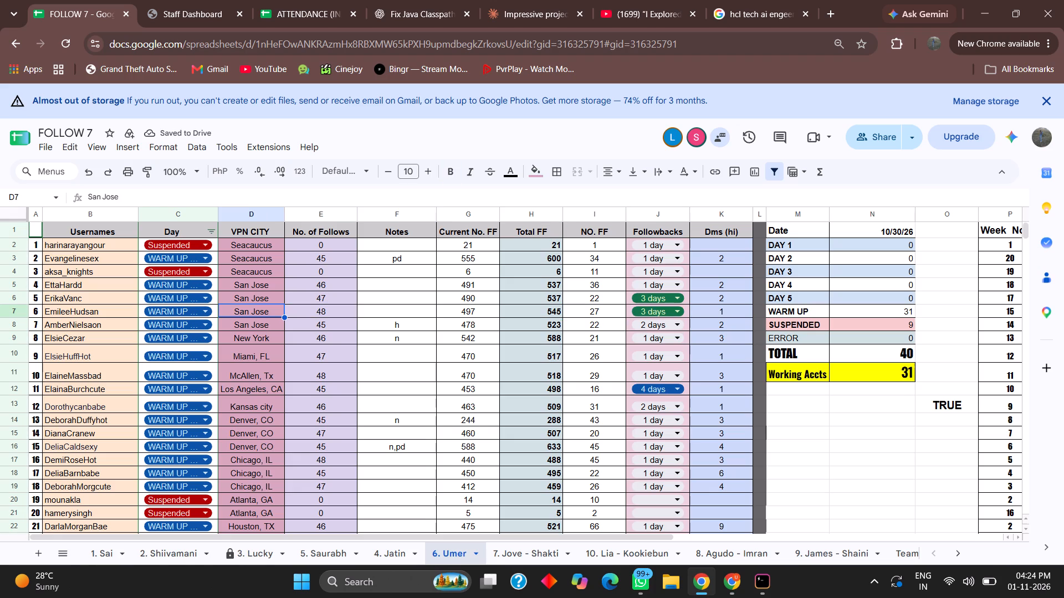
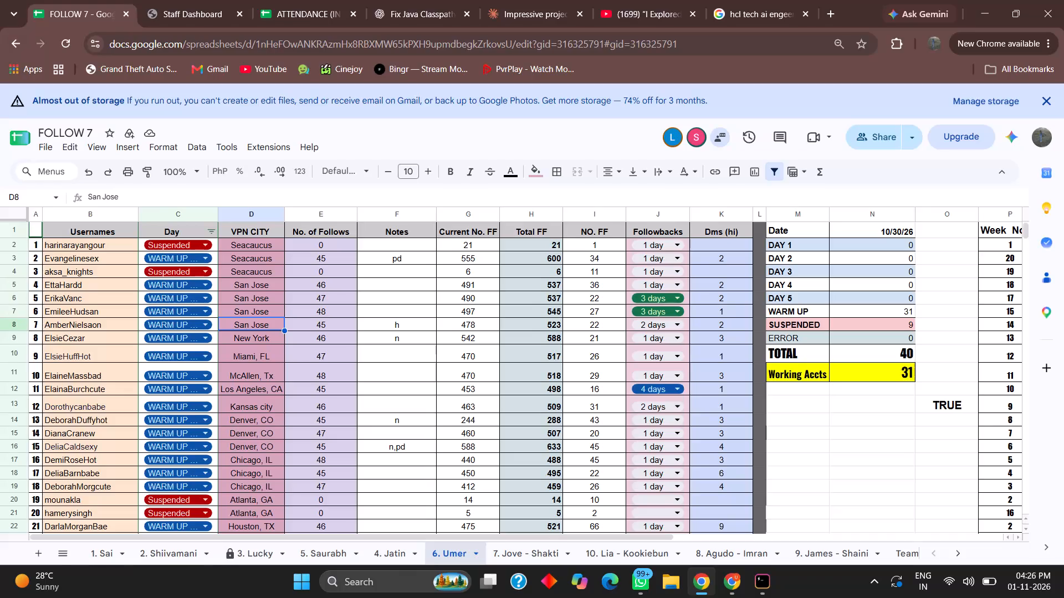
In sheet row 8, set the Current No. FF value to 523.
key(Right)
key(Right)
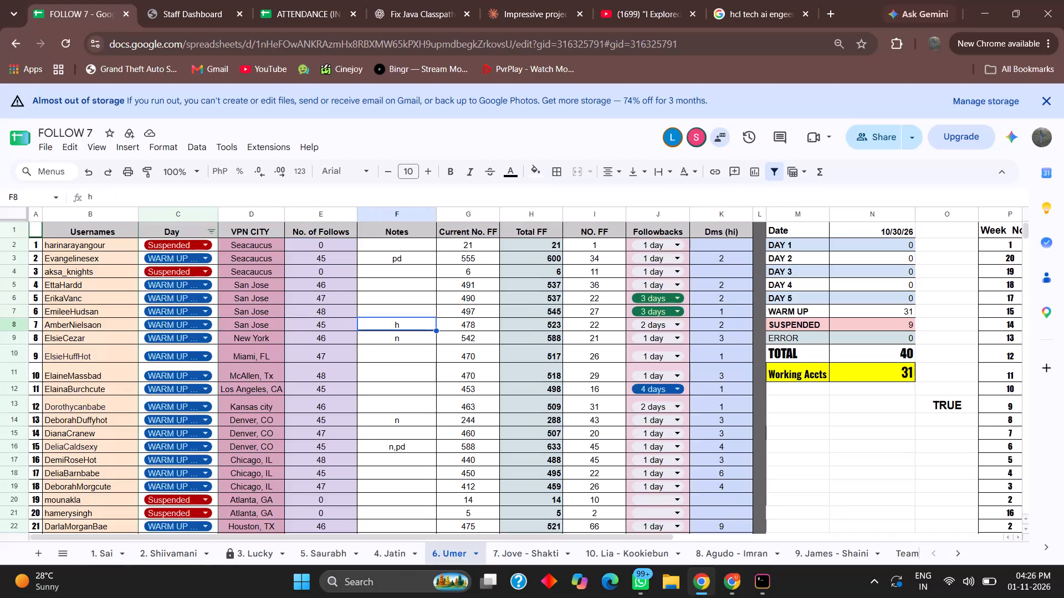
key(Right)
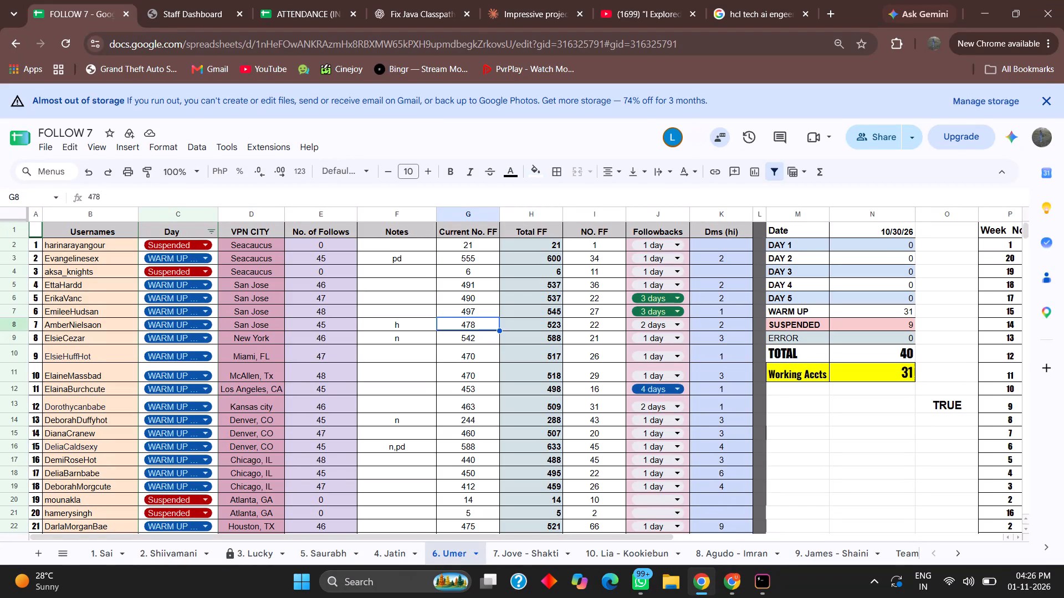
text(523)
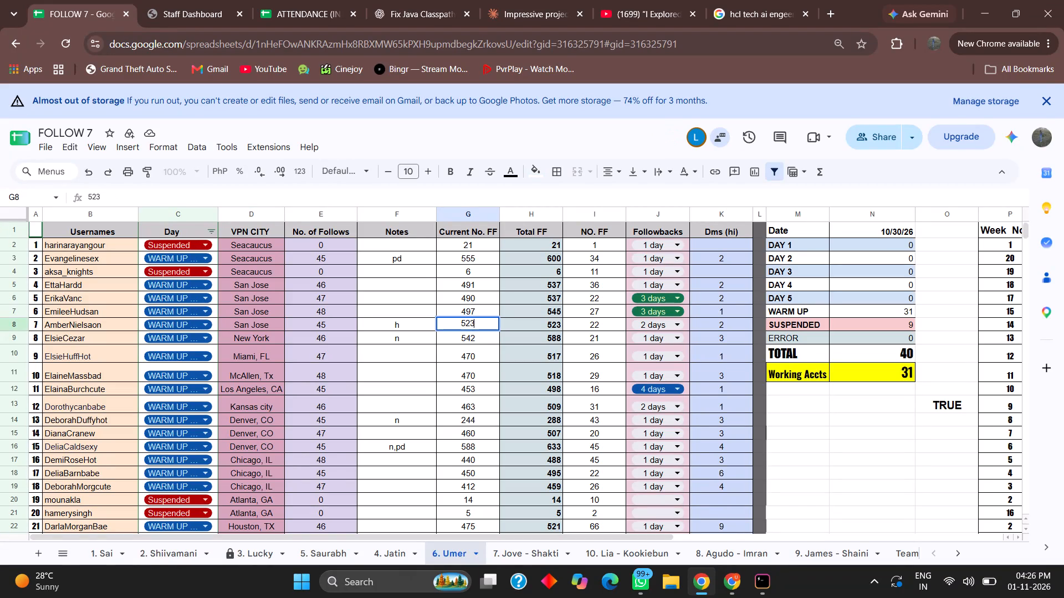
key(Right)
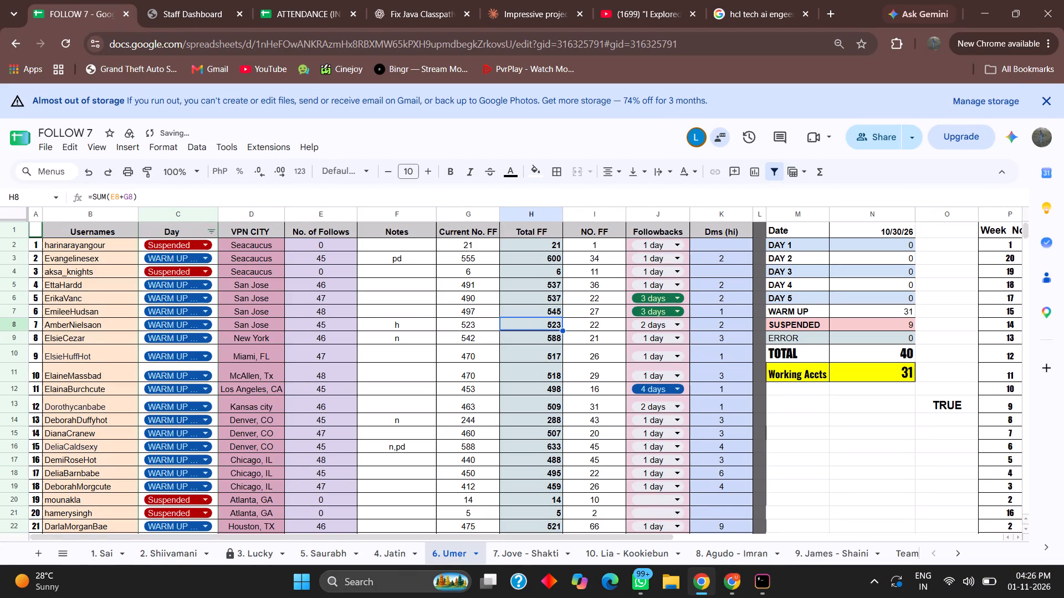
Set the NO. FF value in sheet row 8 to 21.
key(Right)
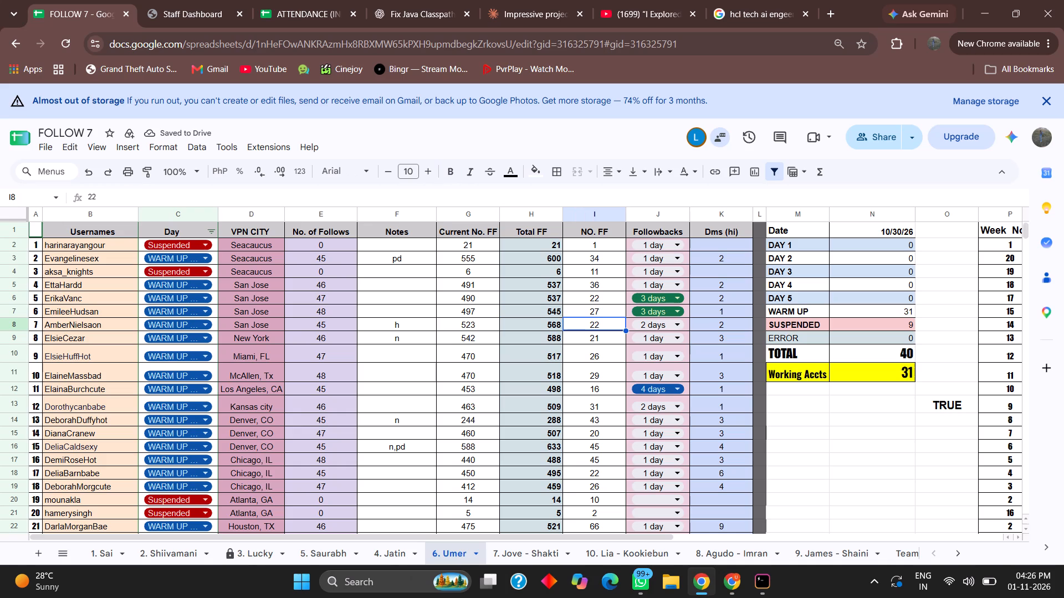
text(21)
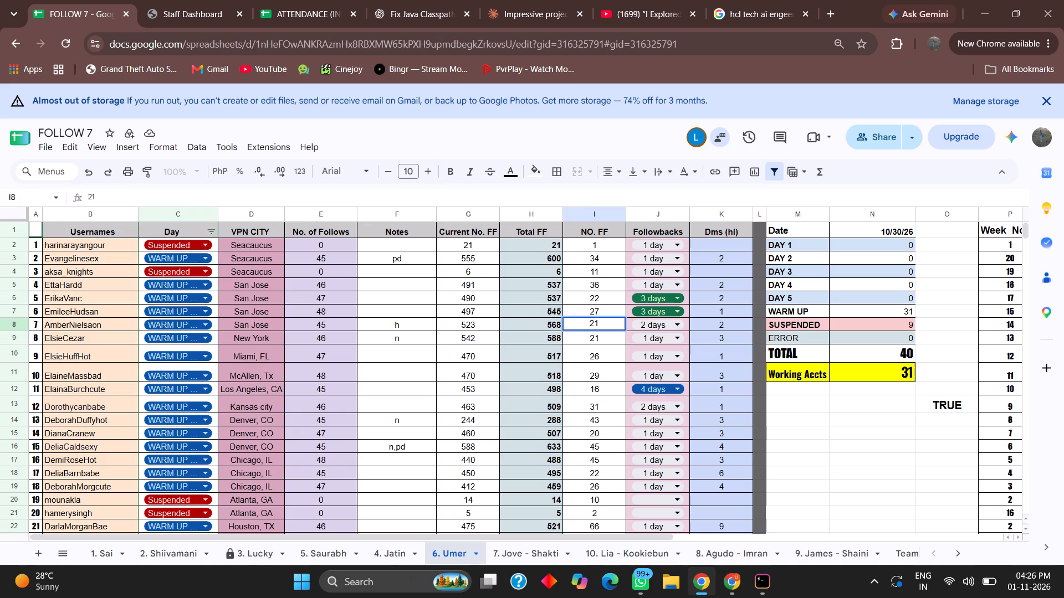
key(Right)
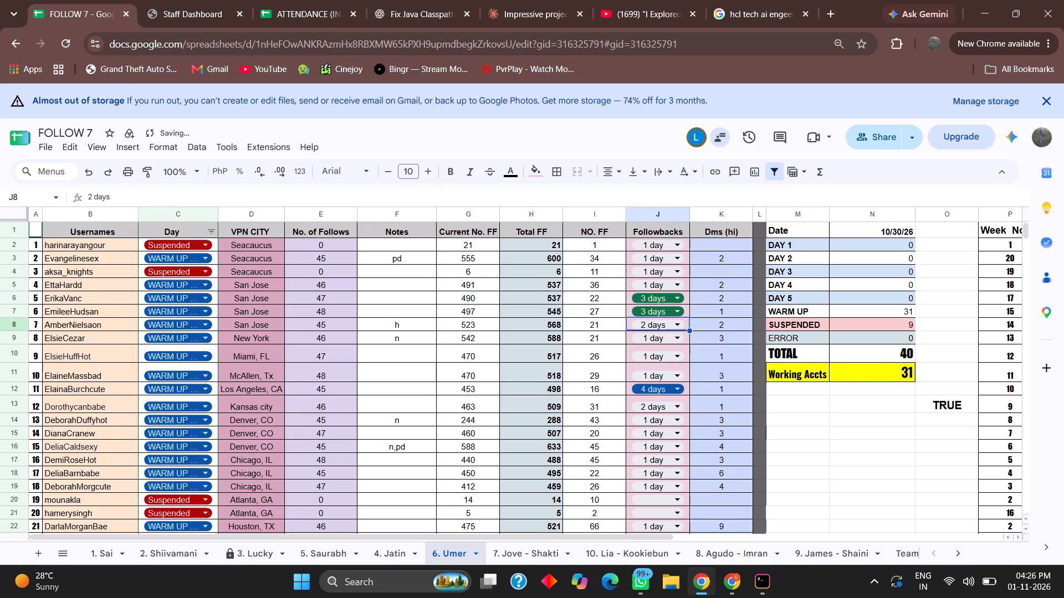
Set Followbacks in sheet row 8 to 3 days.
click(661, 328)
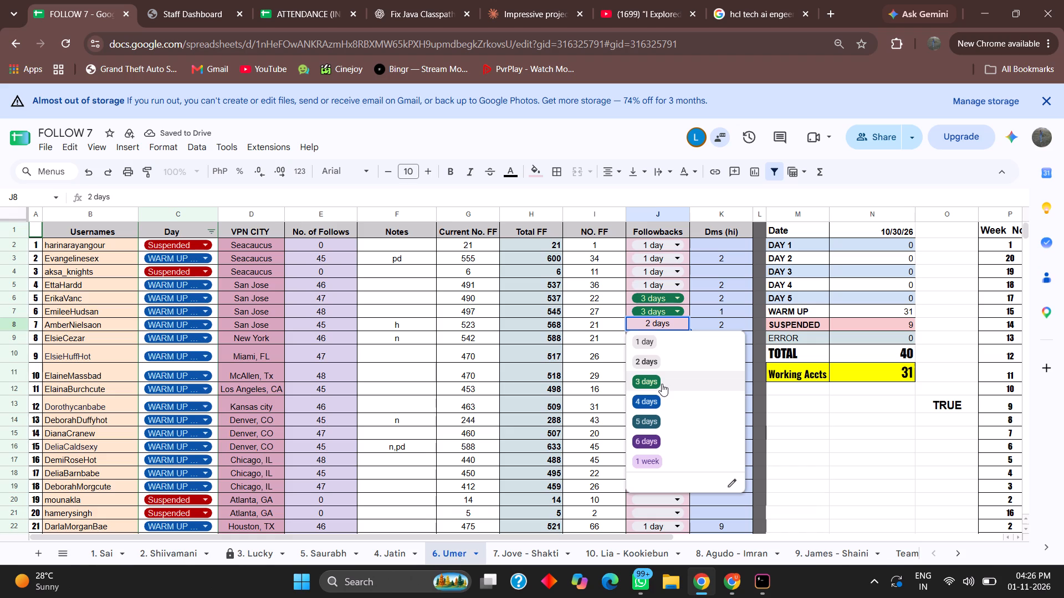
click(662, 384)
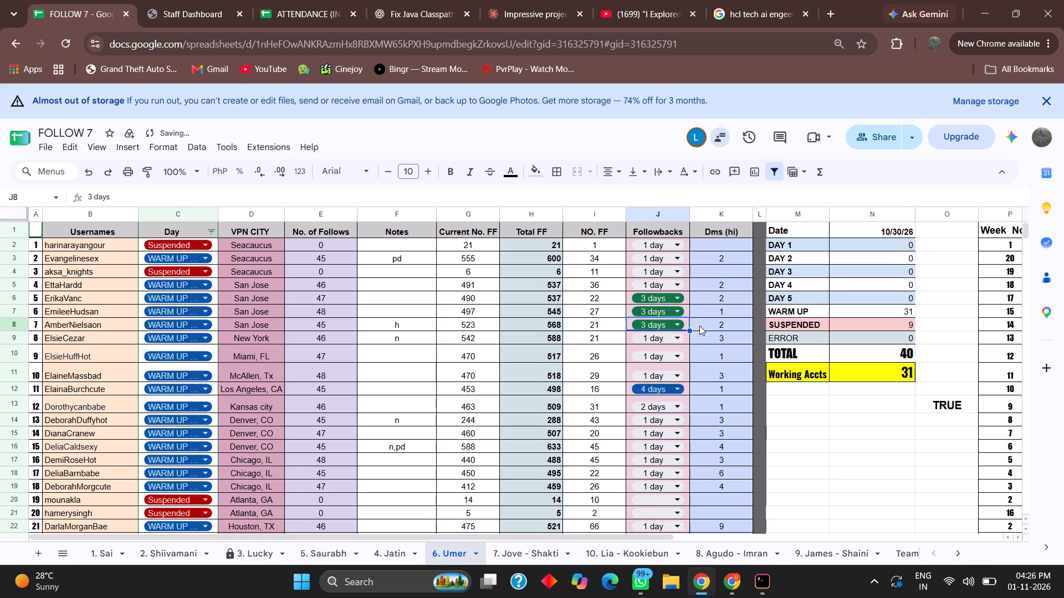
Set Dms (hi) in sheet row 8 to 0 and return to that row's VPN CITY cell.
click(699, 326)
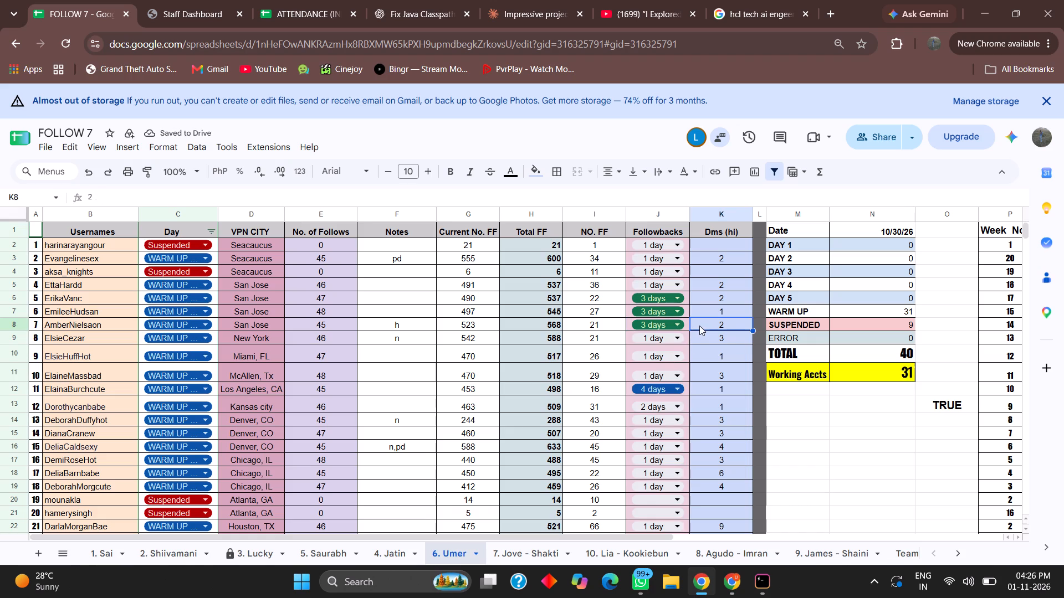
key(0)
key(Left)
key(Left)
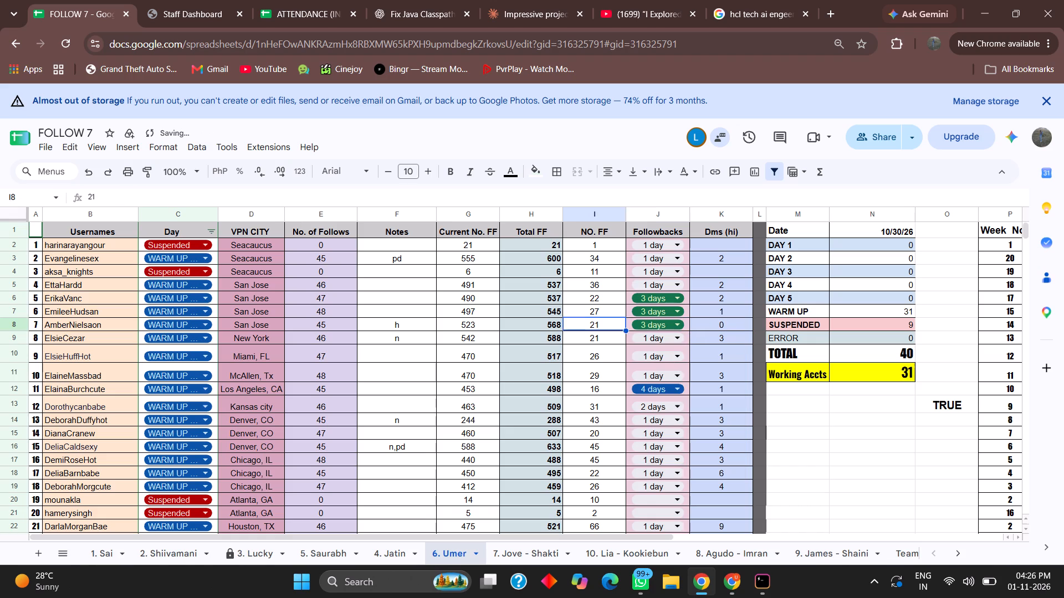
key(Left)
key(Left)
key(Left)
key(Left)
key(Left)
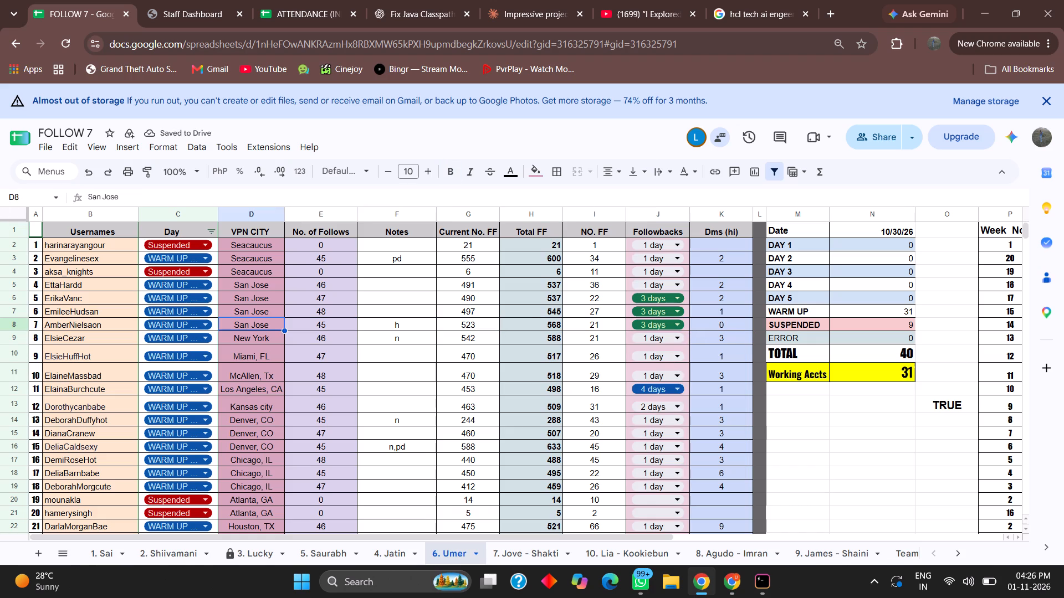
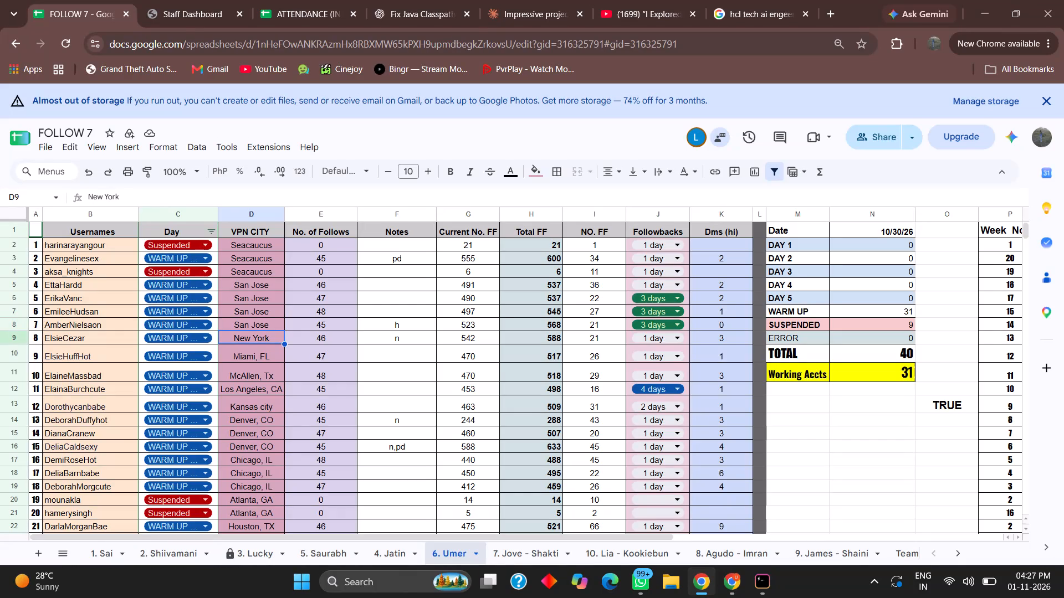
In sheet row 9, set the Current No. FF value to 585.
key(Right)
key(Right)
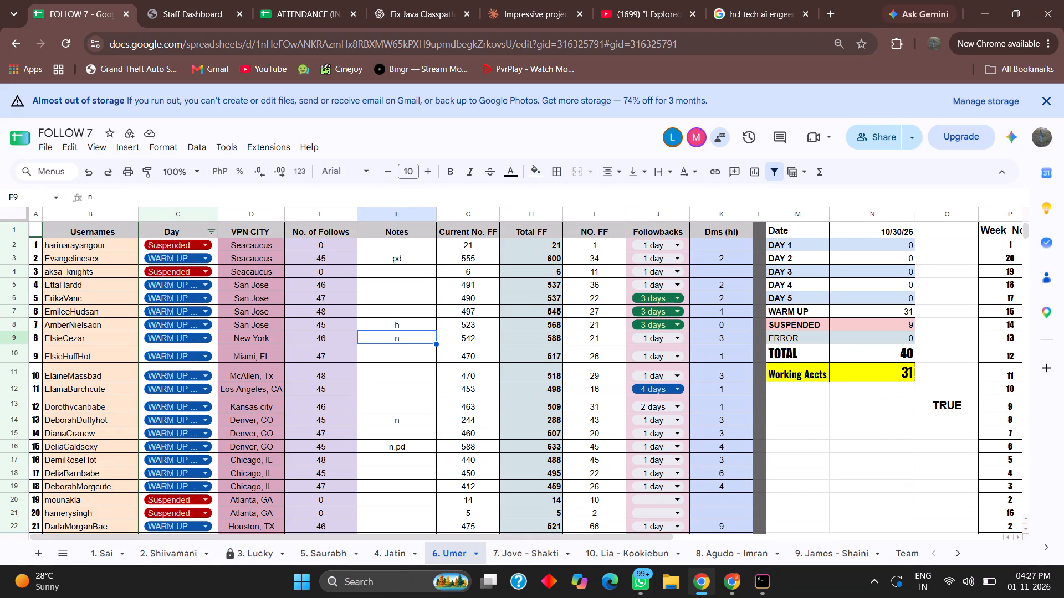
key(Right)
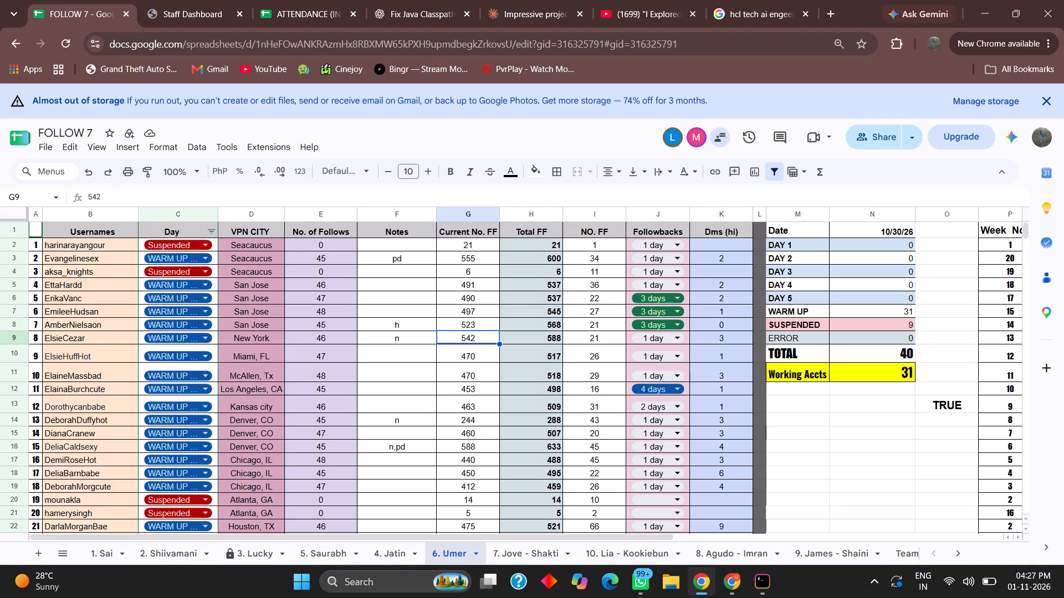
text(585)
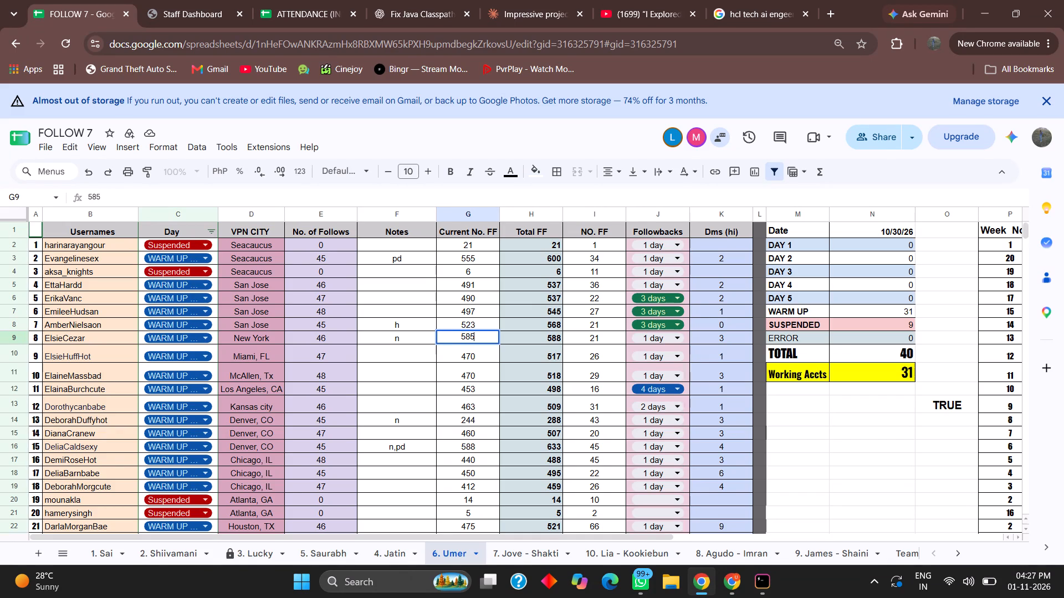
key(Right)
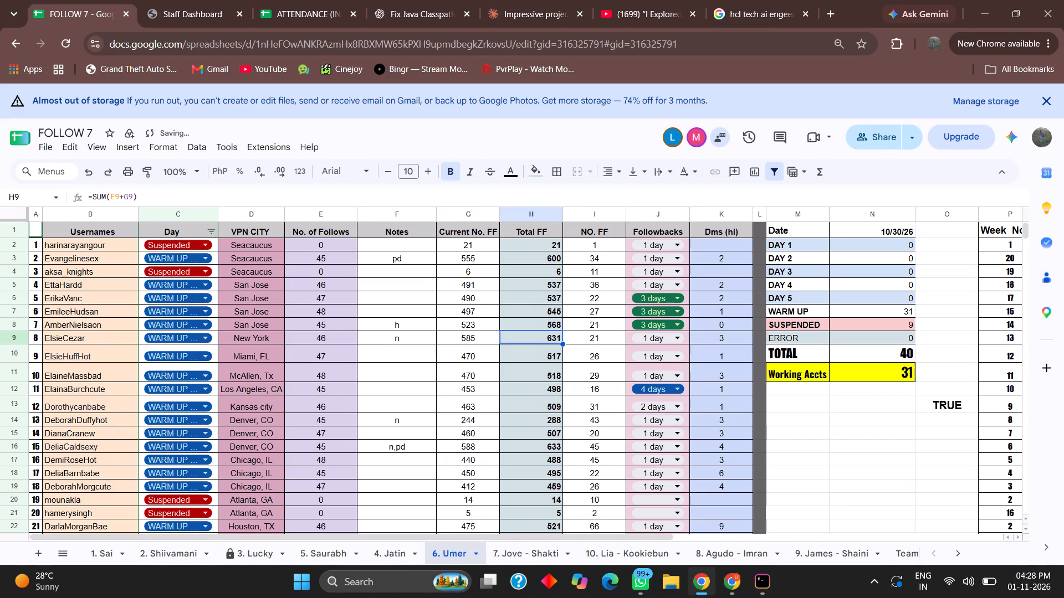
Set the NO. FF value in sheet row 9 to 24.
key(Right)
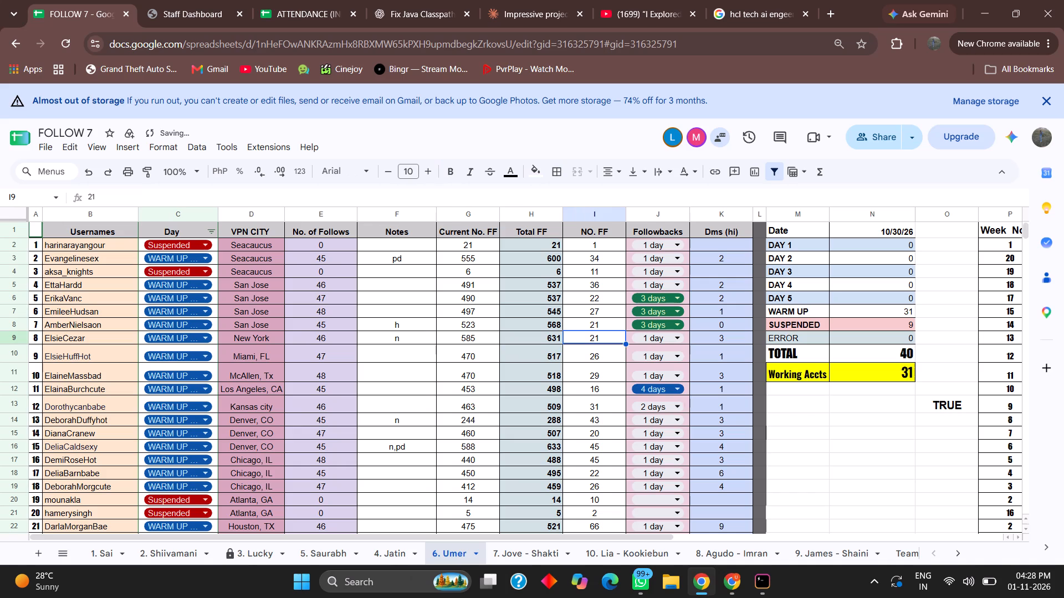
key(2)
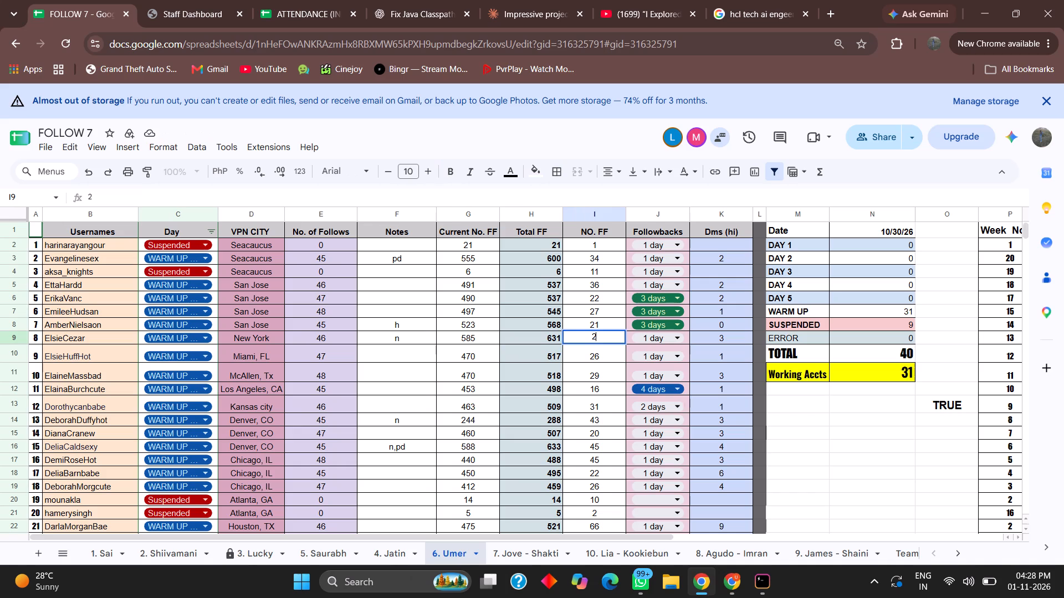
key(4)
key(Right)
Set Dms (hi) in sheet row 9 to 4 and return to that row's VPN CITY cell.
key(Right)
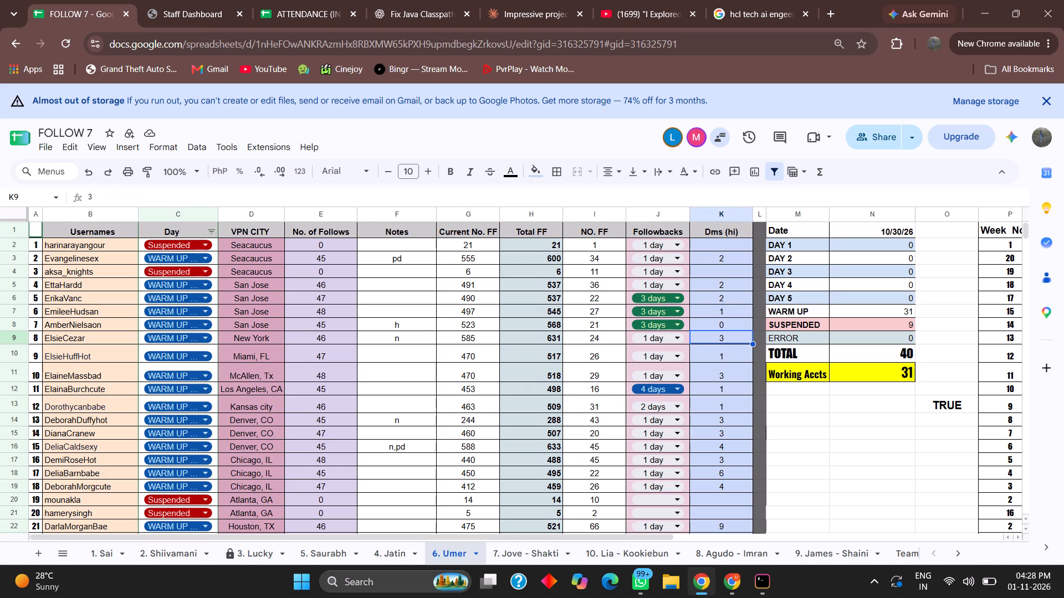
key(4)
key(Left)
key(Left)
key(Left)
key(Left)
key(Left)
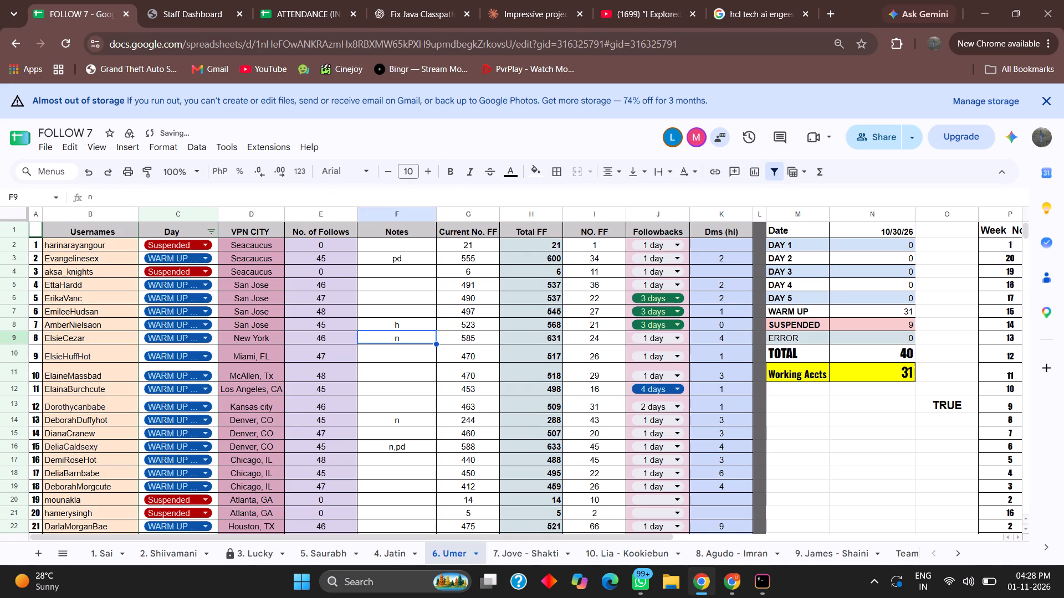
key(Left)
key(Left)
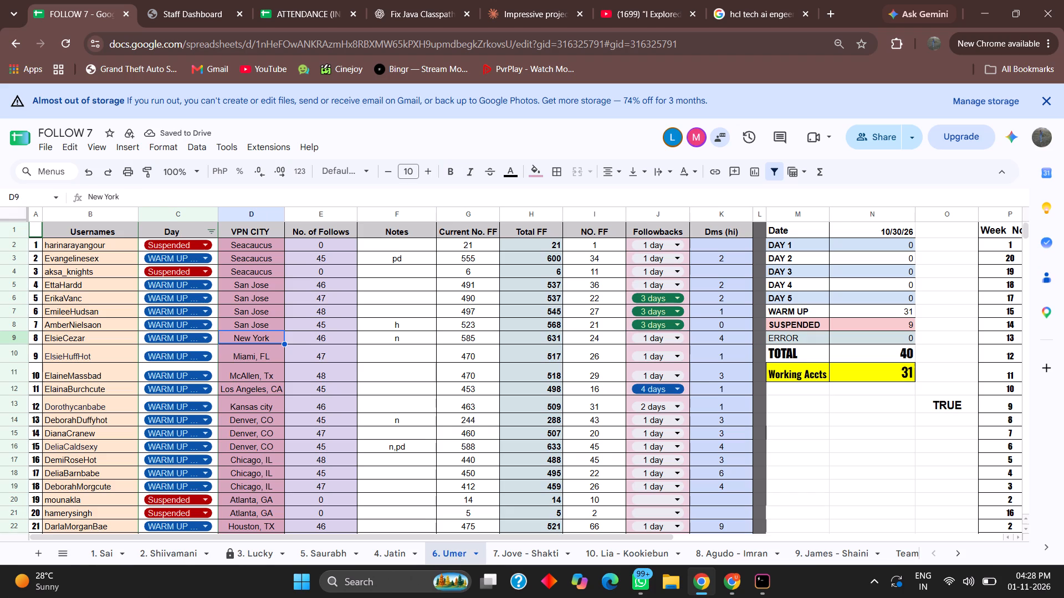
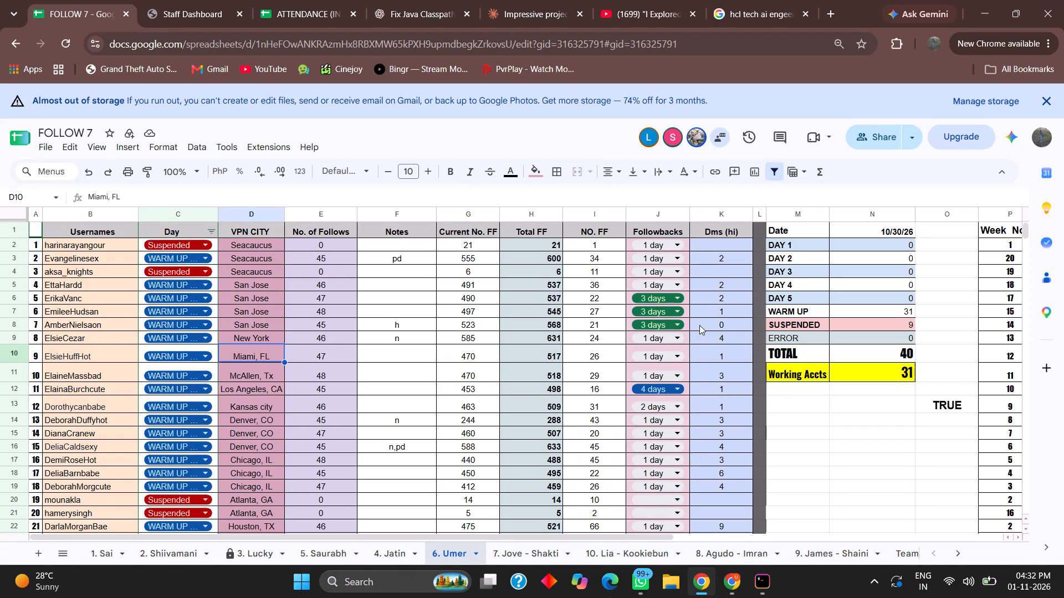
In sheet row 11, the McAllen, Tx account, set the Current No. FF value to 512.
key(Down)
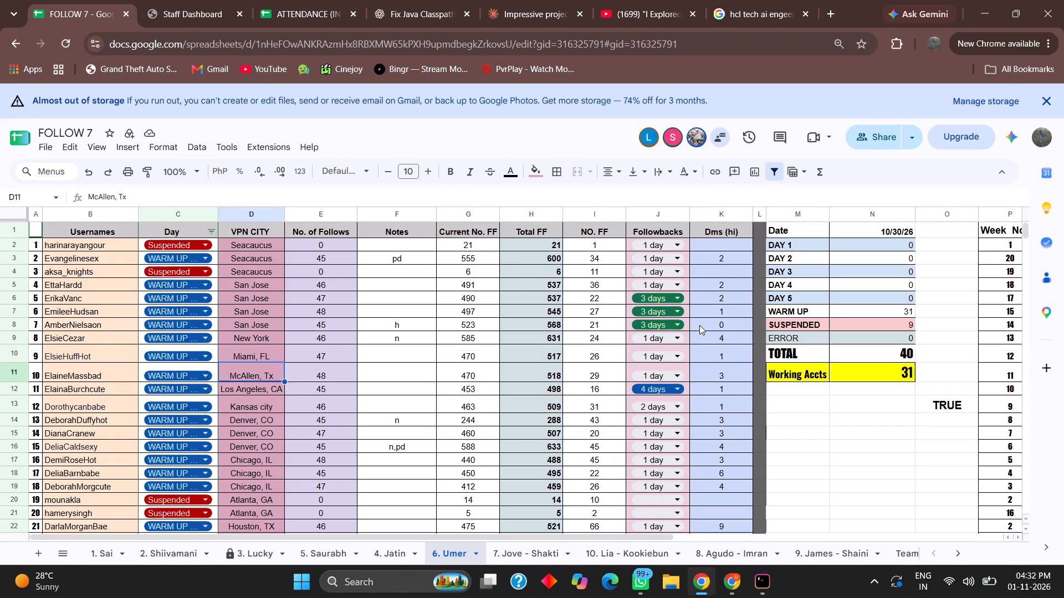
key(Right)
key(Right)
key(Right)
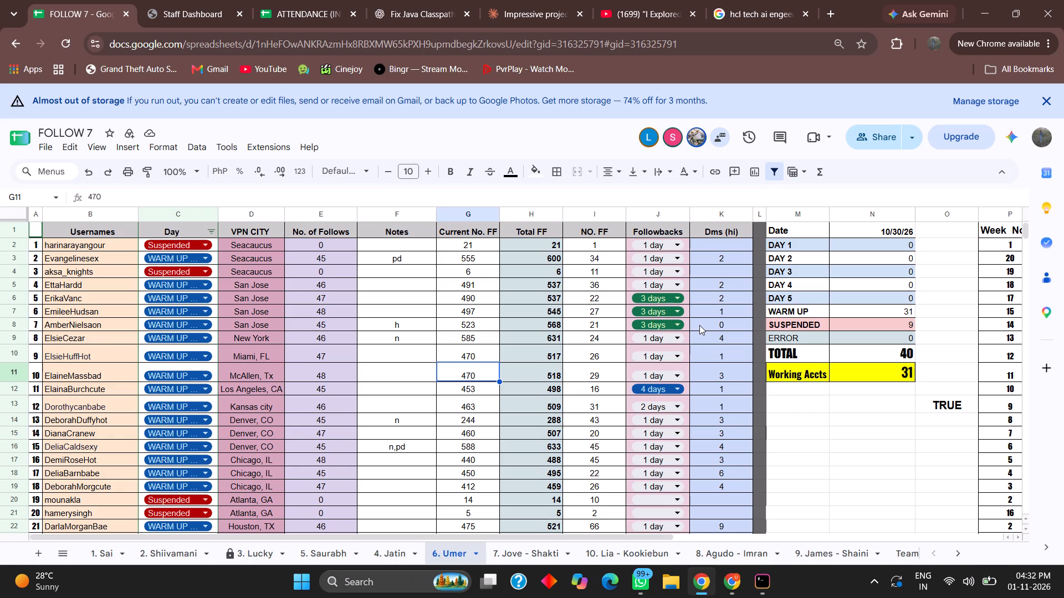
key(5)
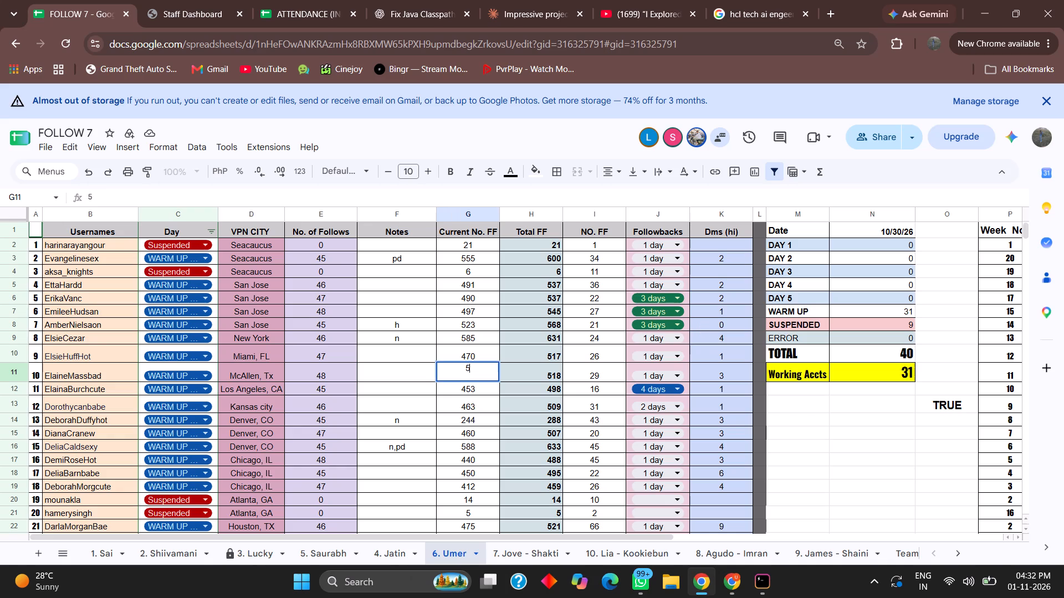
text(12)
key(Right)
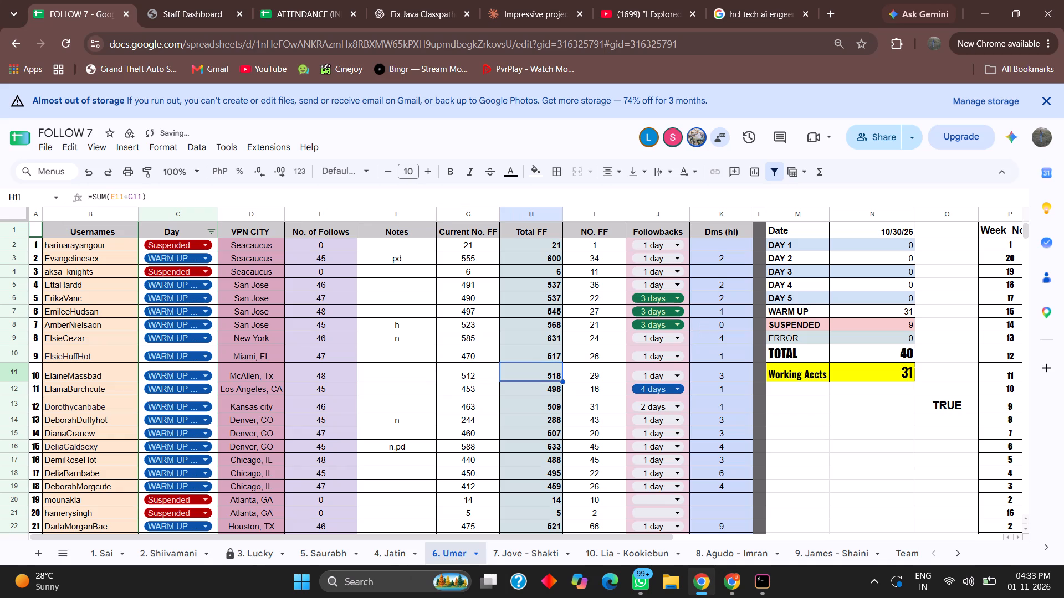
Set the NO. FF value in sheet row 11 to 37 and return to that row's VPN CITY cell.
key(Right)
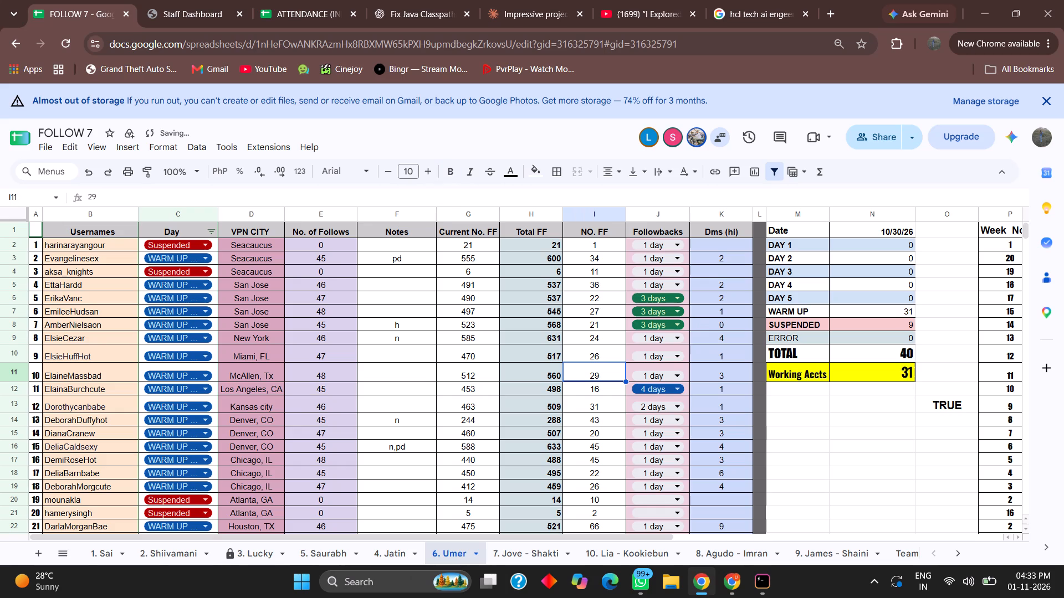
text(37)
key(Right)
key(Right)
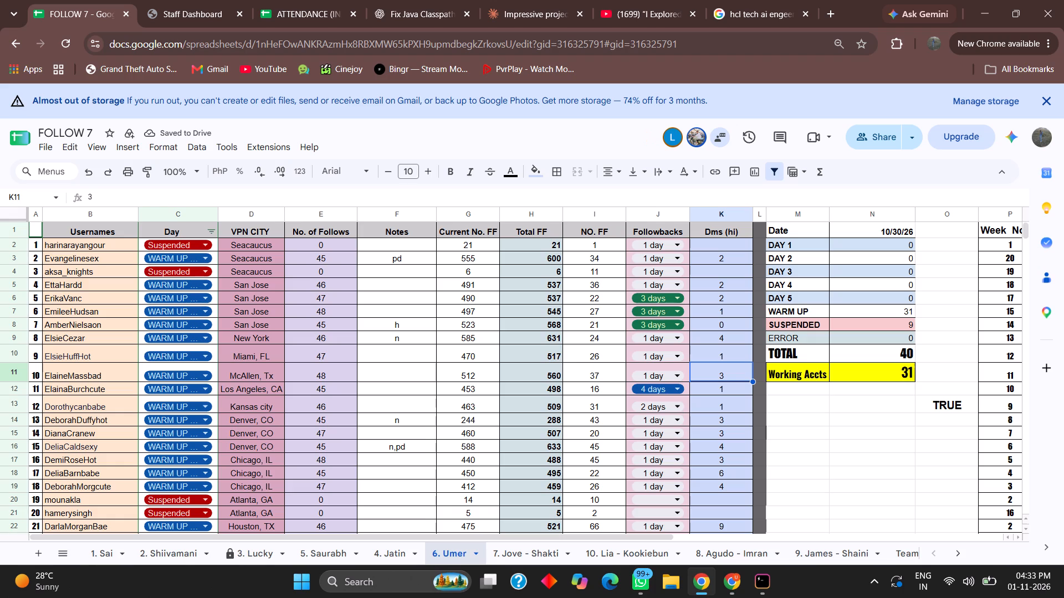
key(Left)
key(Left)
key(Left)
key(Left)
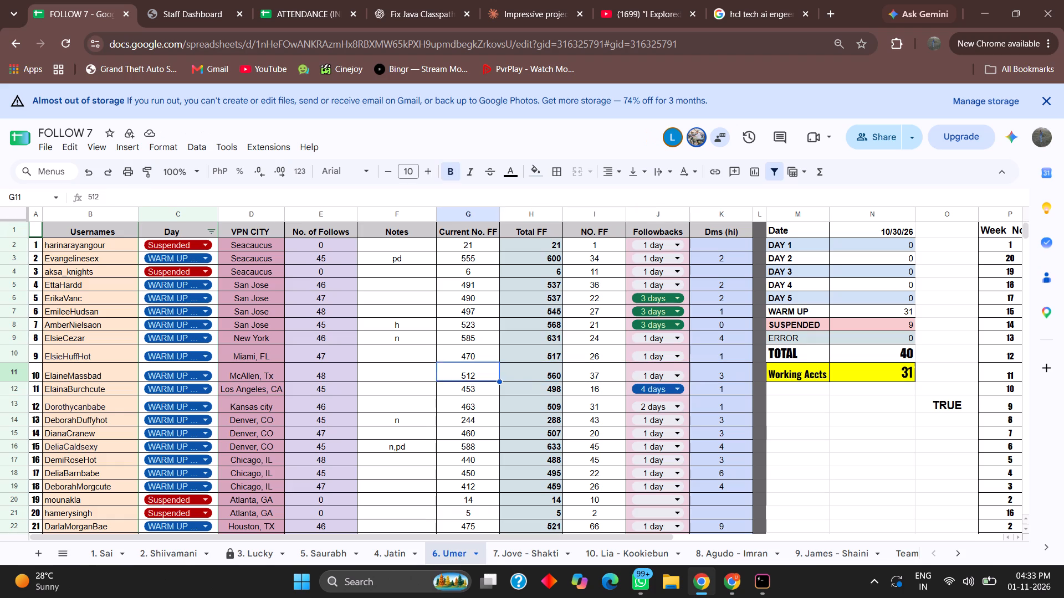
key(Left)
key(Left)
key(Left)
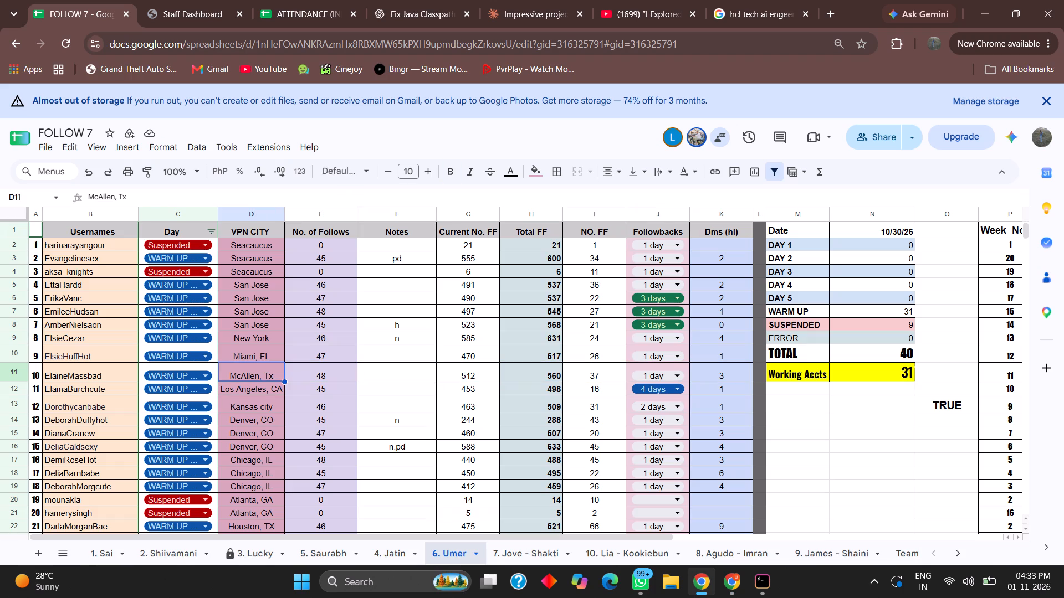
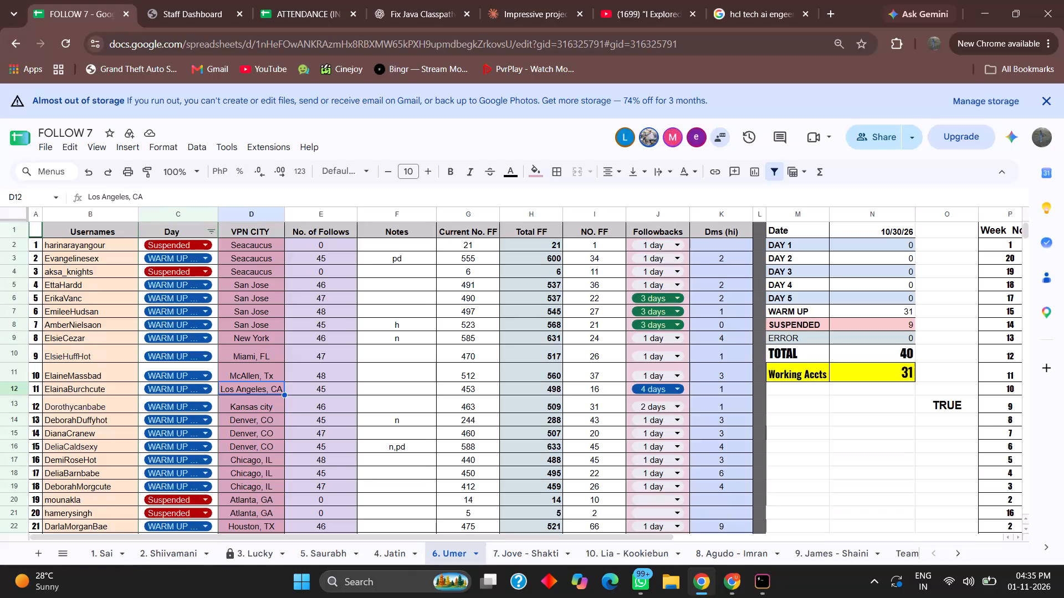
In sheet row 12, the Los Angeles, CA account, set the Current No. FF value to 498.
key(Right)
key(Right)
key(Right)
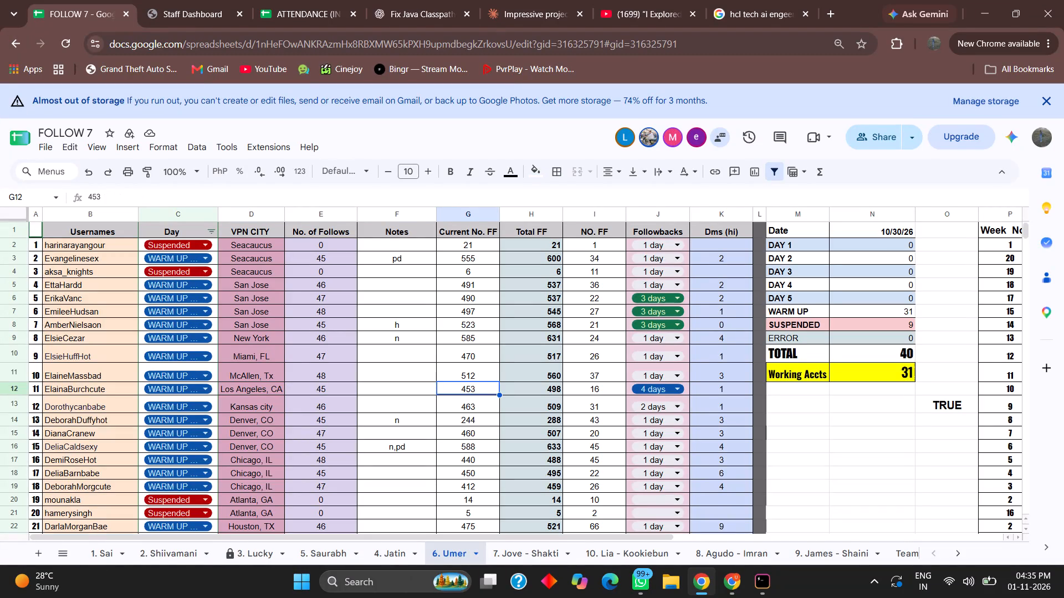
key(4)
text(98)
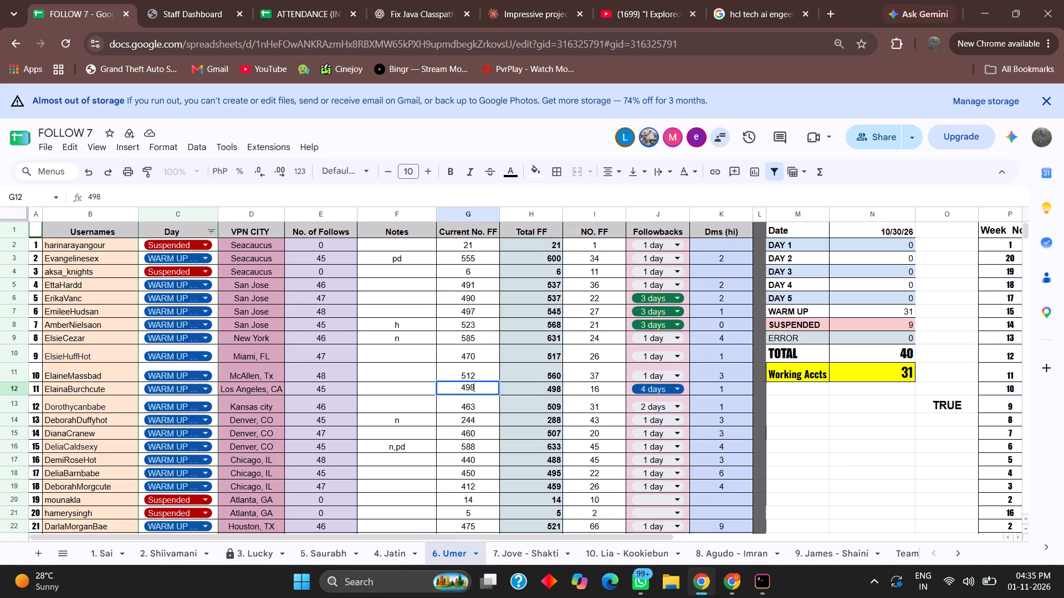
key(Right)
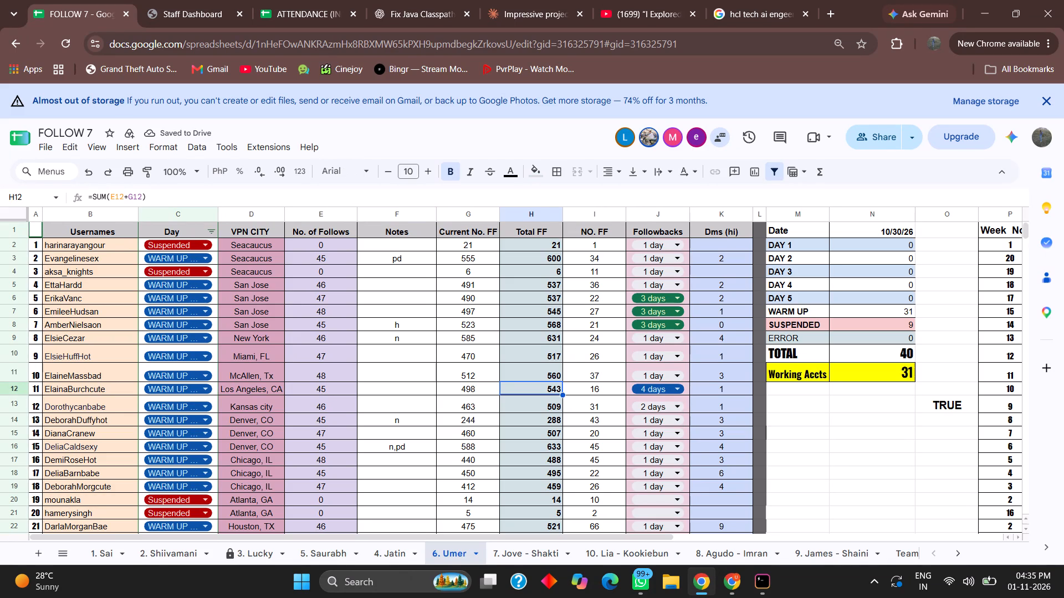
Change the Followbacks entry in sheet row 12, the Los Angeles, CA account, to 5 days.
key(Right)
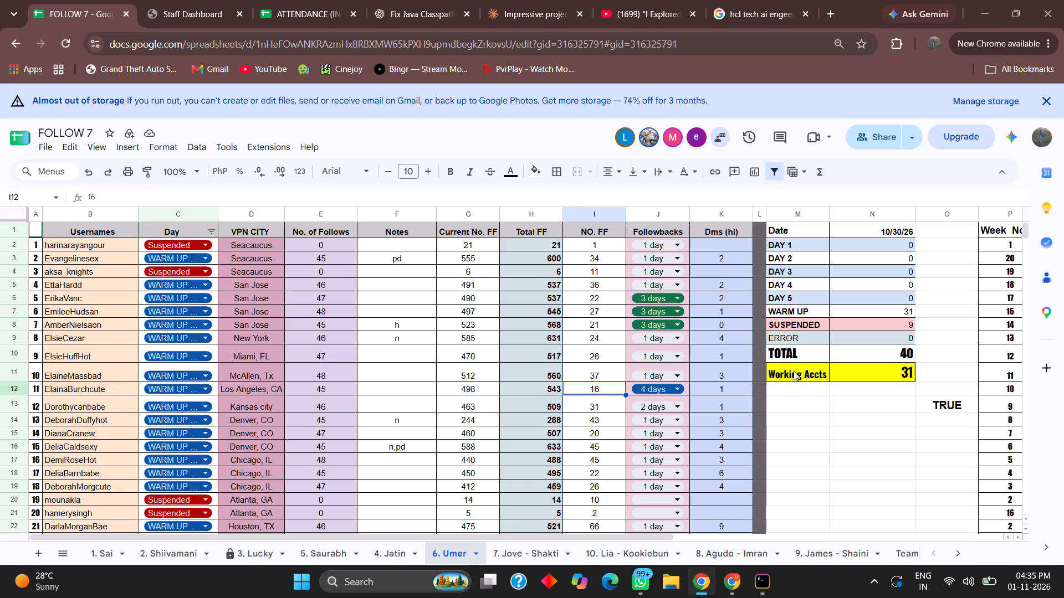
click(660, 388)
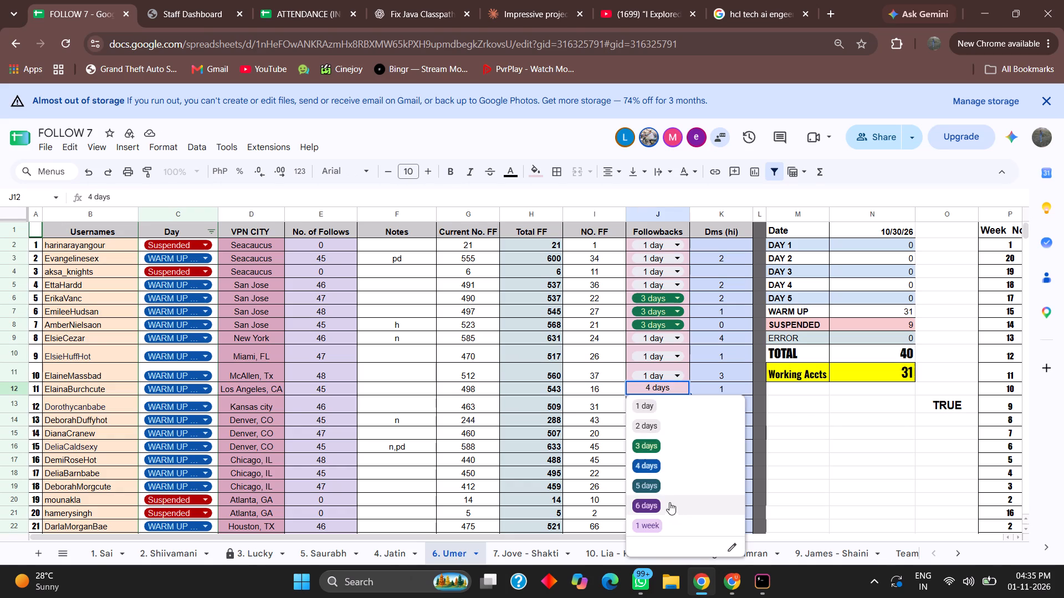
click(659, 489)
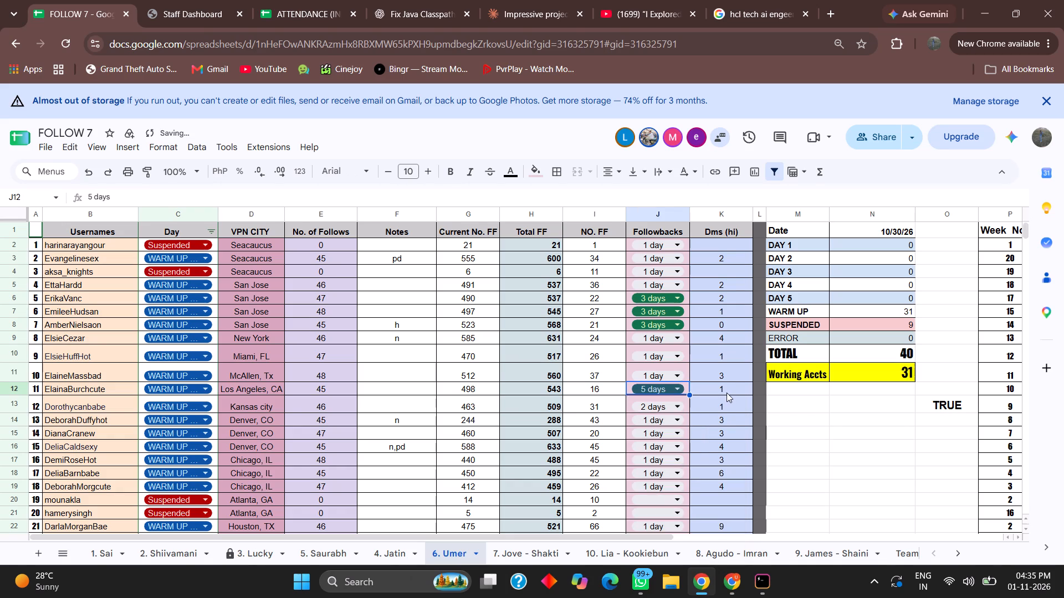
Select the Dms (hi) cell in sheet row 12, the Los Angeles, CA account.
click(723, 390)
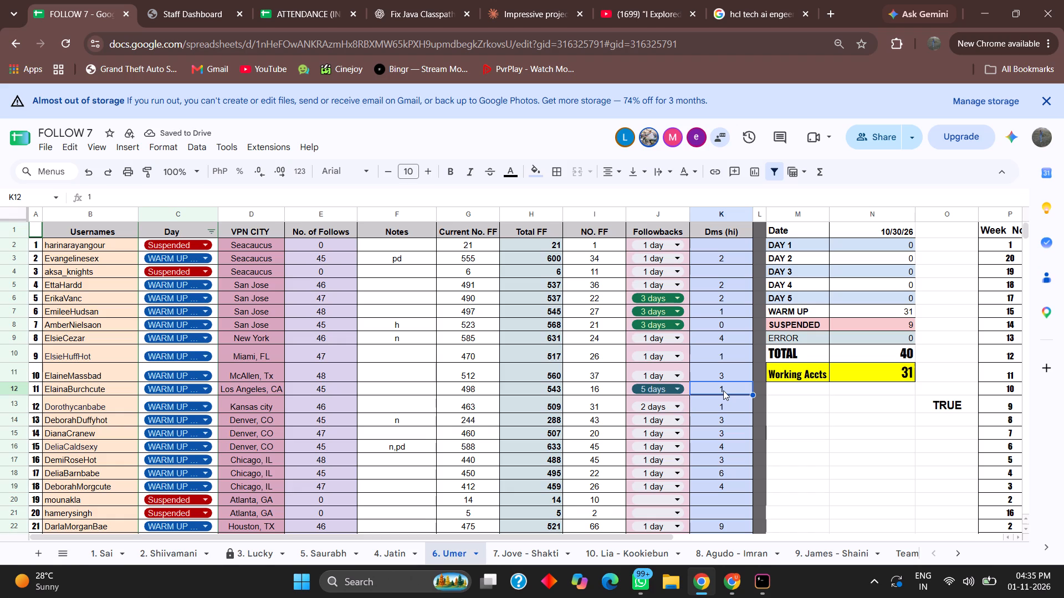